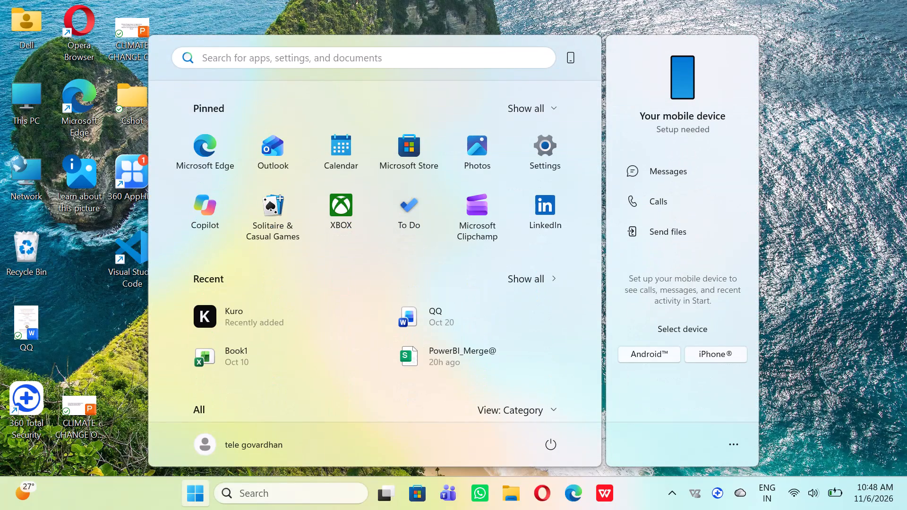
# Launch Google Chrome.
pyautogui.write('gg')
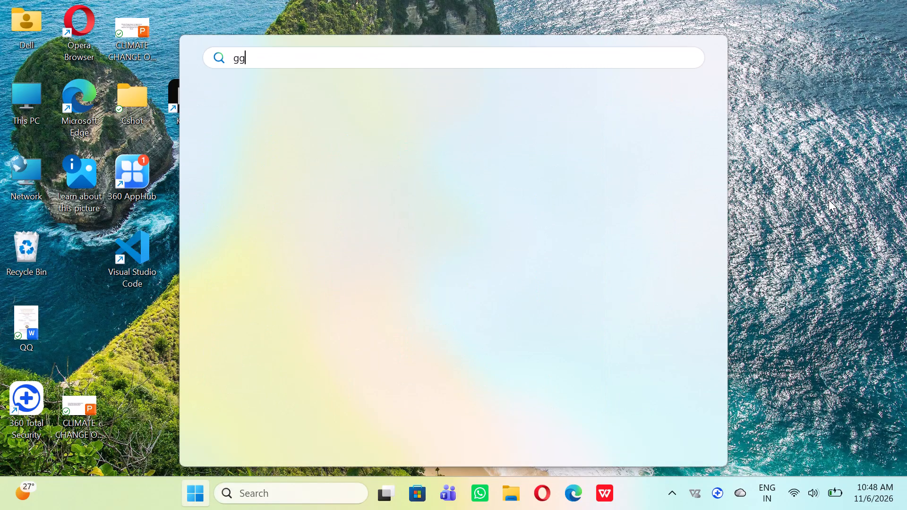
pyautogui.press('Return')
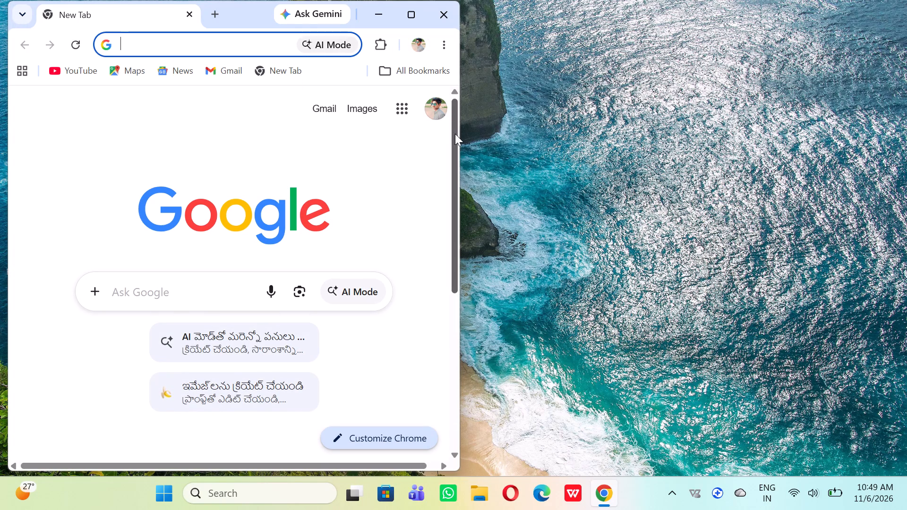
# Search the web for Overleaf and open the Overleaf, Online LaTeX Editor site.
pyautogui.write('over')
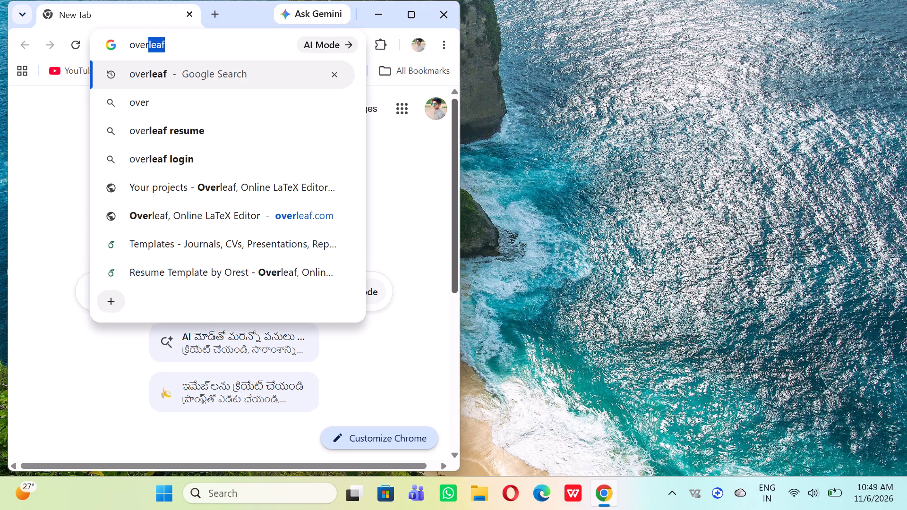
pyautogui.press('Return')
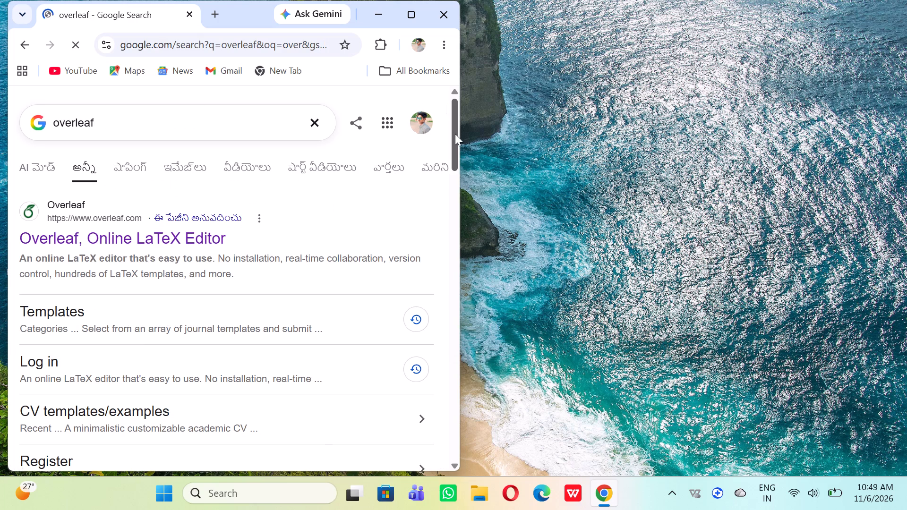
pyautogui.click(194, 230)
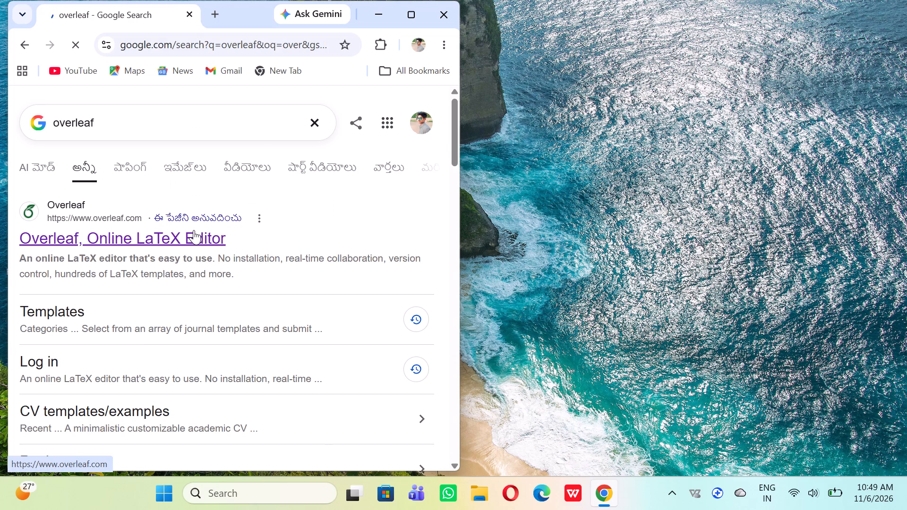
pyautogui.press('Return')
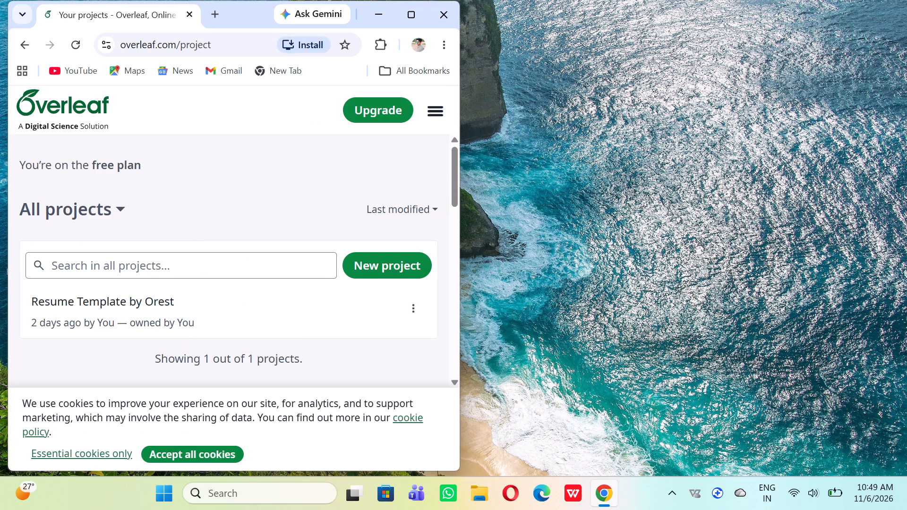
# Dismiss the "what's new on Overleaf" announcement over the project list.
pyautogui.click(185, 270)
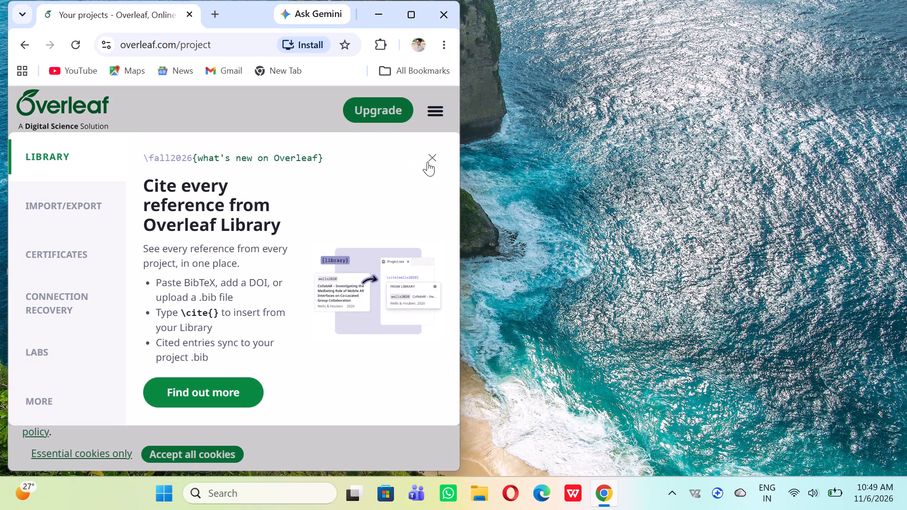
pyautogui.click(428, 161)
pyautogui.click(428, 161)
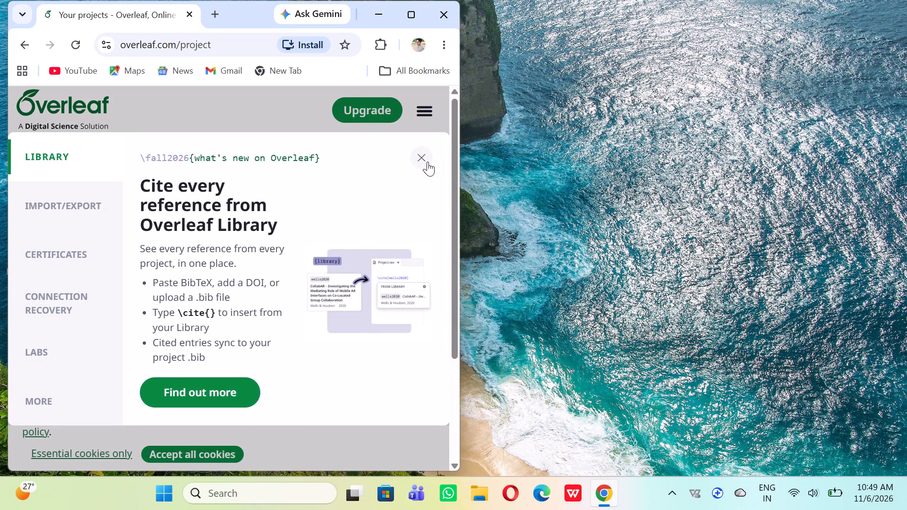
pyautogui.click(428, 161)
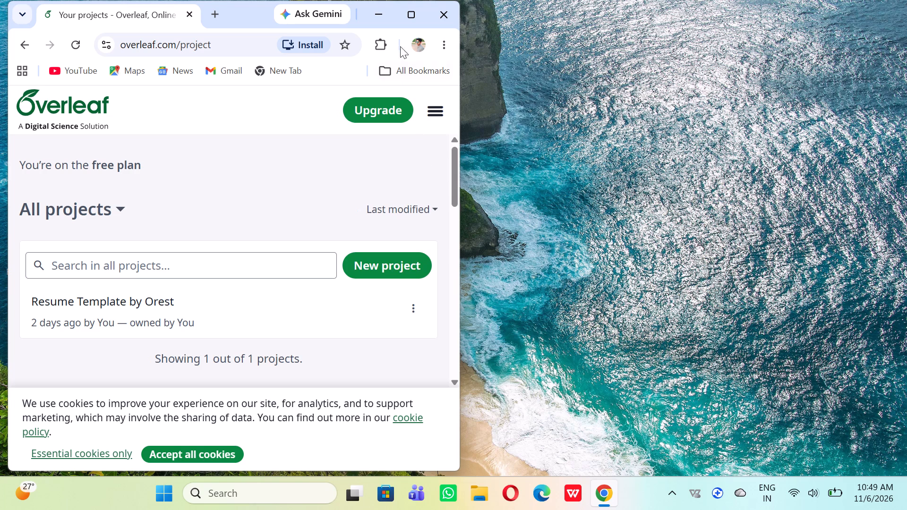
# Maximize the browser window and dismiss the "Manage references in one place" Library tip.
pyautogui.click(400, 27)
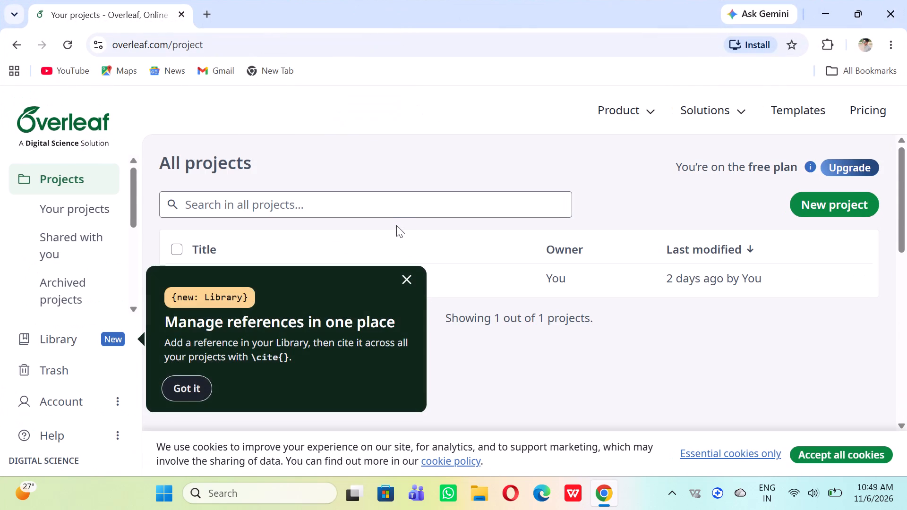
pyautogui.click(410, 272)
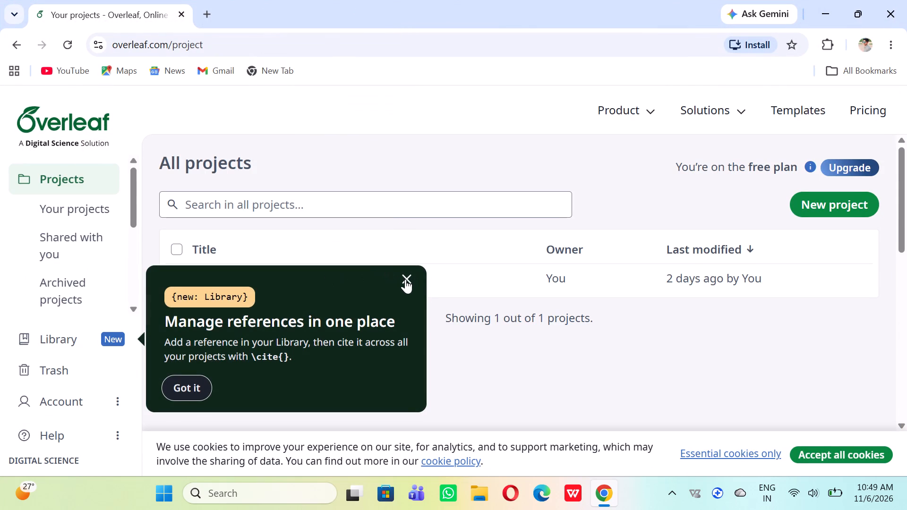
pyautogui.click(405, 279)
pyautogui.click(405, 279)
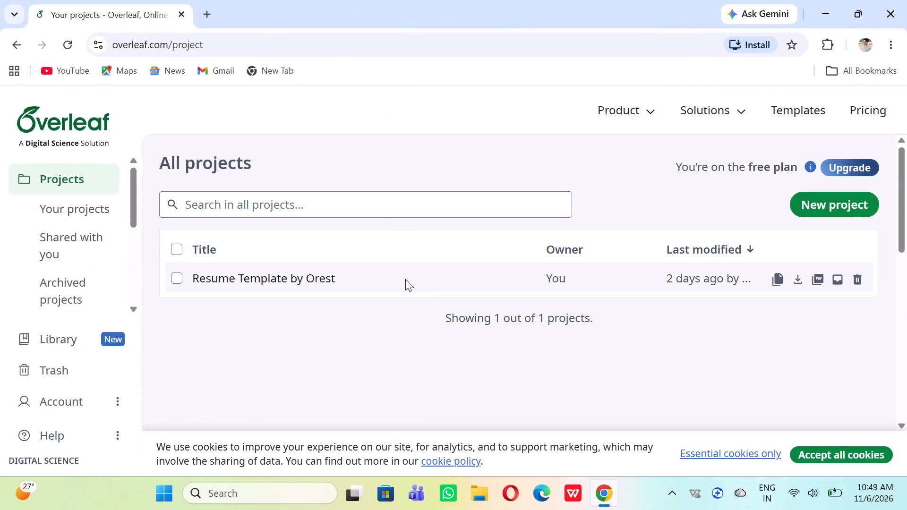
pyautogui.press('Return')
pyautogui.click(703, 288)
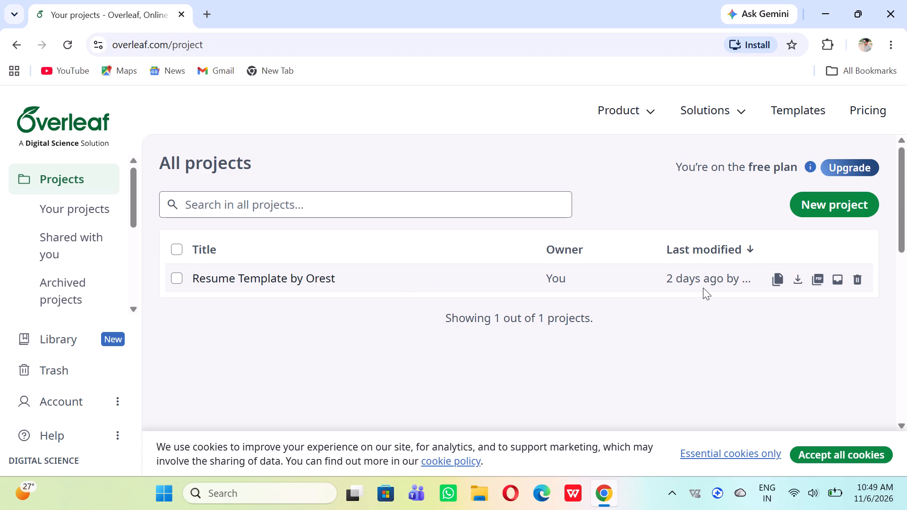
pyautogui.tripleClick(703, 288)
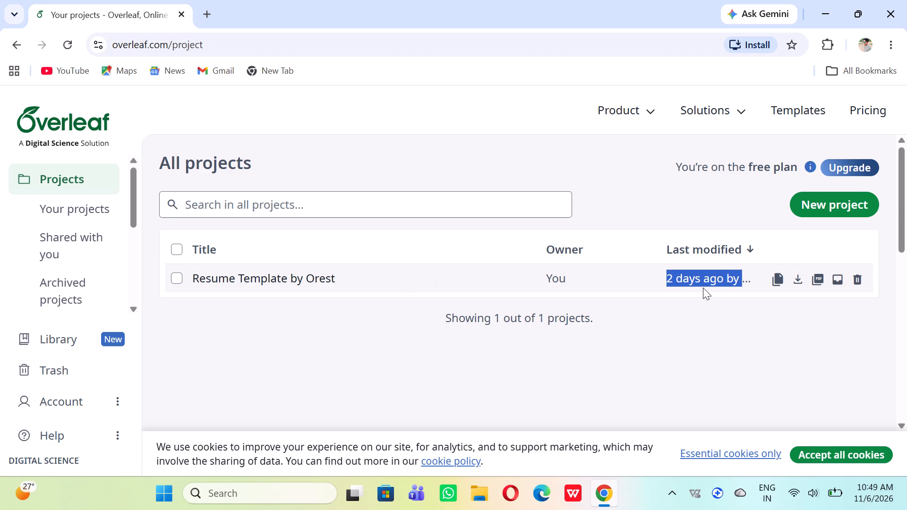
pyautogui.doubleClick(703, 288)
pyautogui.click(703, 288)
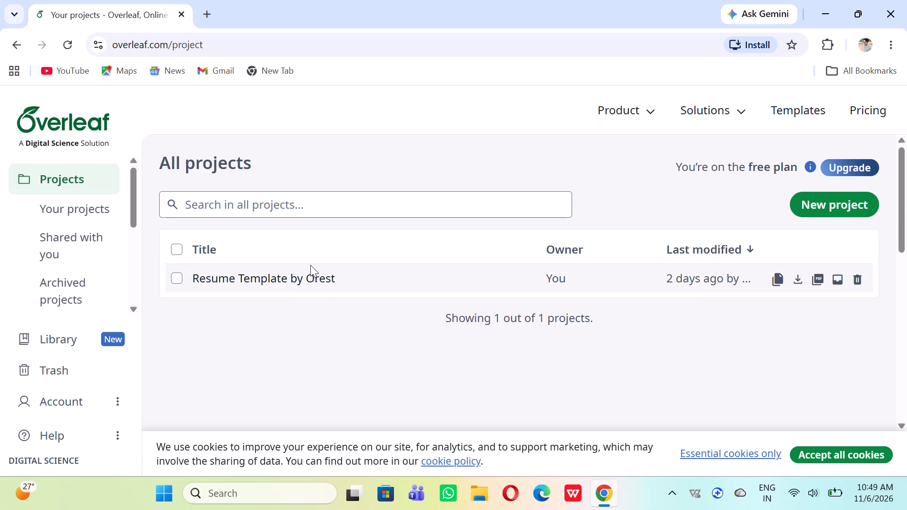
# Open the project "Resume Template by Orest" from the project list.
pyautogui.click(309, 283)
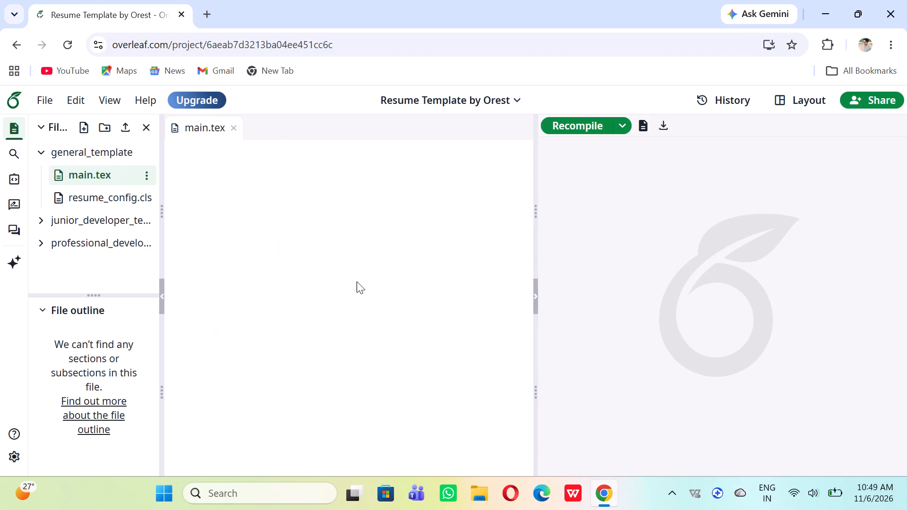
# Examine the header code in main.tex and review the compiled résumé from Career Objective through Declaration.
pyautogui.scroll(3, 390, 291)
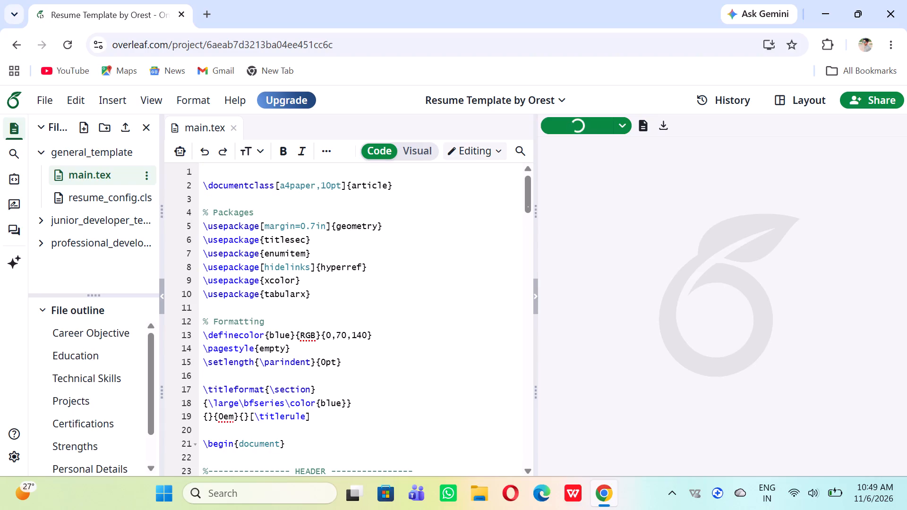
pyautogui.scroll(-2, 390, 291)
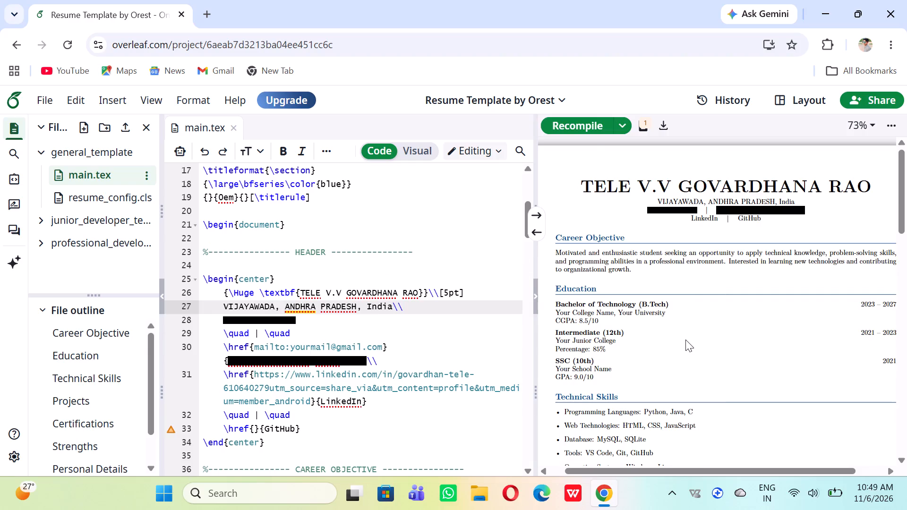
pyautogui.scroll(-3, 685, 340)
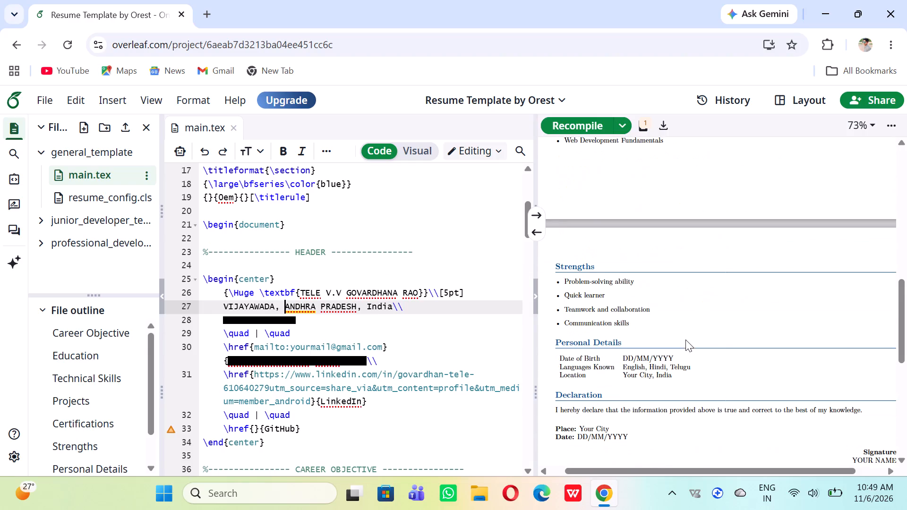
pyautogui.scroll(-1, 685, 340)
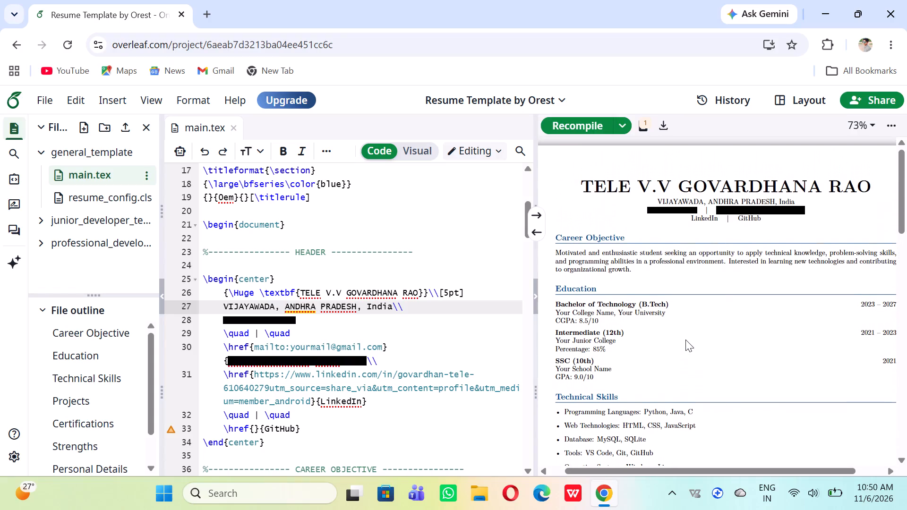
pyautogui.scroll(-2, 685, 340)
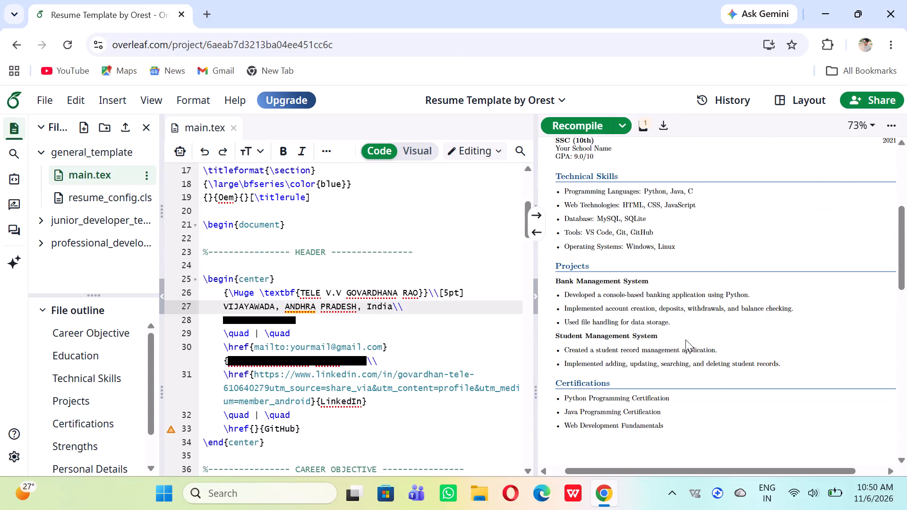
pyautogui.scroll(1, 685, 340)
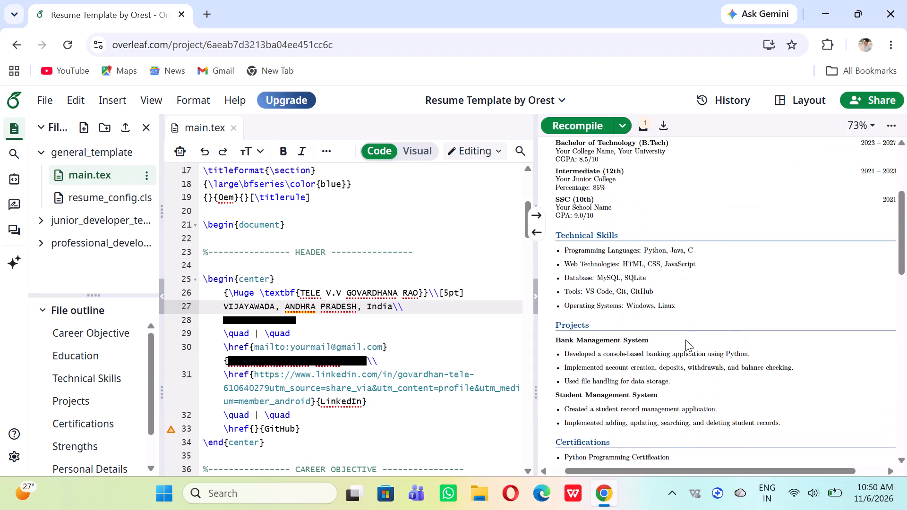
pyautogui.scroll(2, 685, 340)
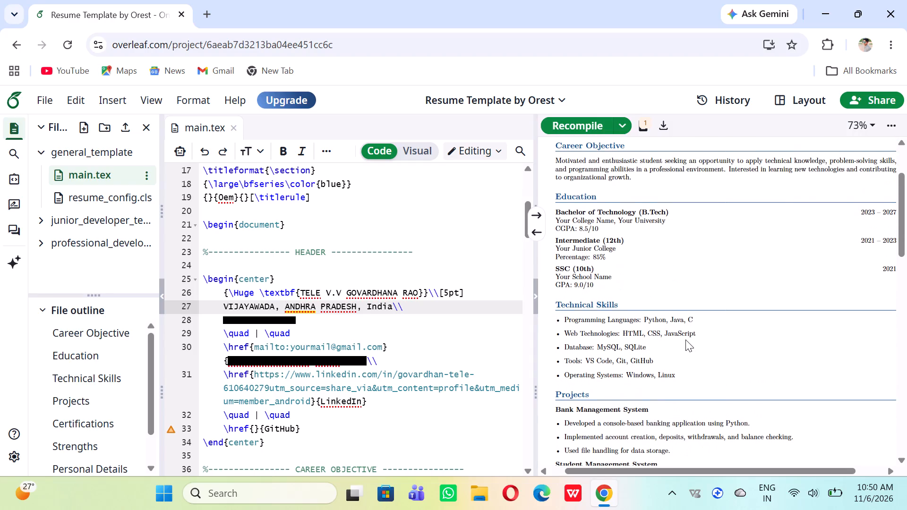
pyautogui.scroll(1, 685, 340)
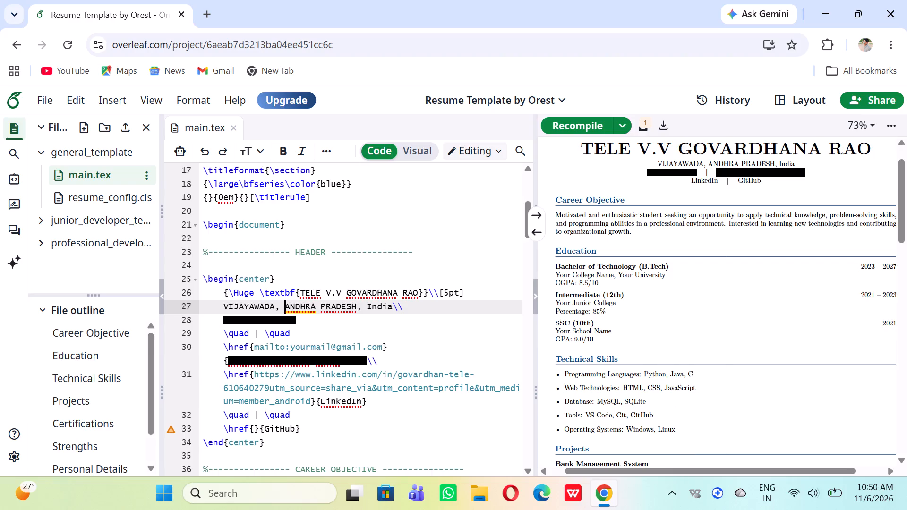
# Examine the Technical Skills entries in the compiled résumé by highlighting them, and continue towards the Projects section.
pyautogui.moveTo(680, 430); pyautogui.dragTo(611, 403)
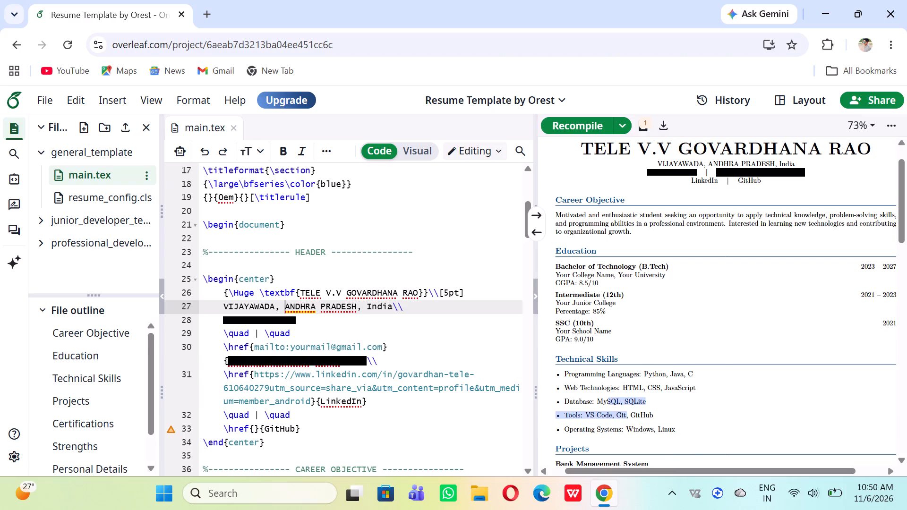
pyautogui.moveTo(611, 403); pyautogui.dragTo(557, 374)
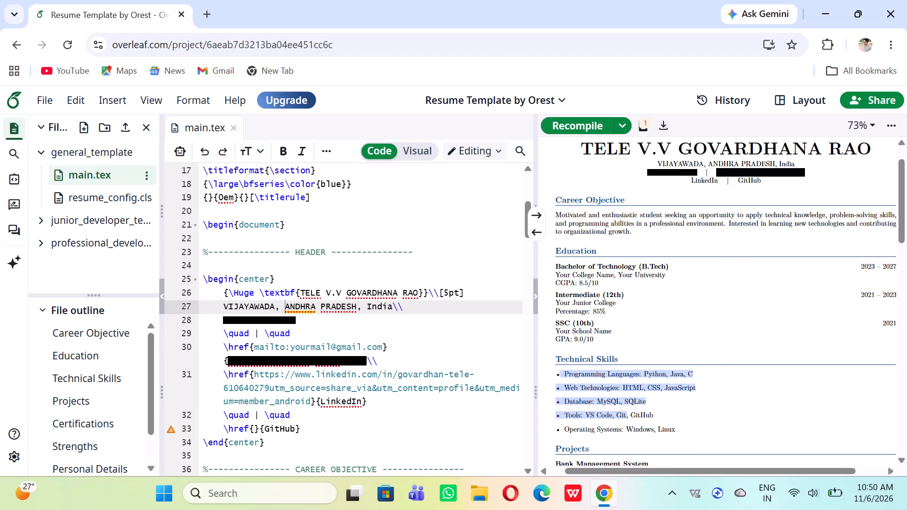
pyautogui.moveTo(557, 374); pyautogui.dragTo(633, 406)
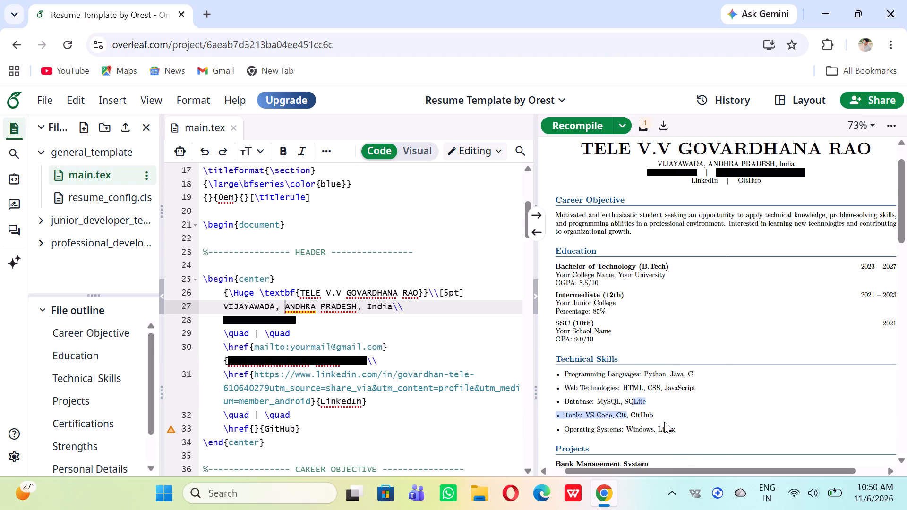
pyautogui.click(667, 422)
pyautogui.moveTo(676, 429); pyautogui.dragTo(603, 408)
pyautogui.moveTo(603, 408); pyautogui.dragTo(553, 372)
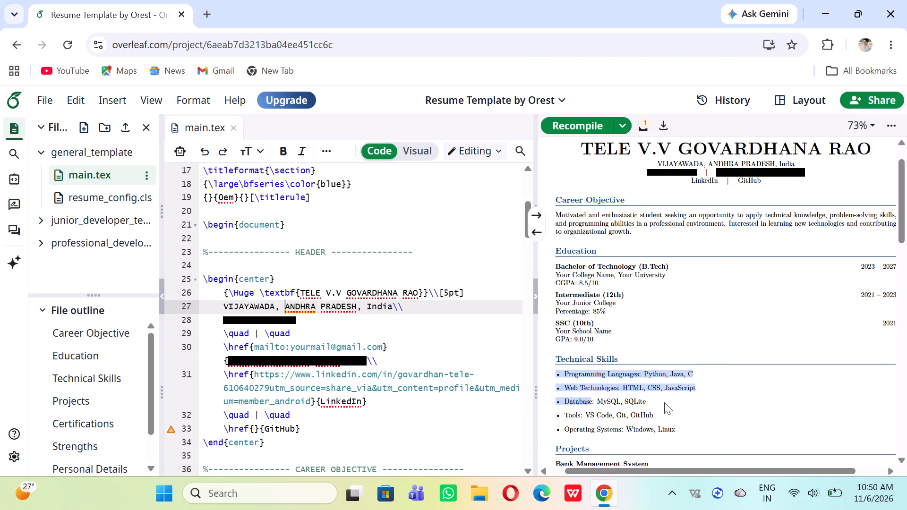
pyautogui.click(675, 427)
pyautogui.moveTo(677, 429); pyautogui.dragTo(557, 376)
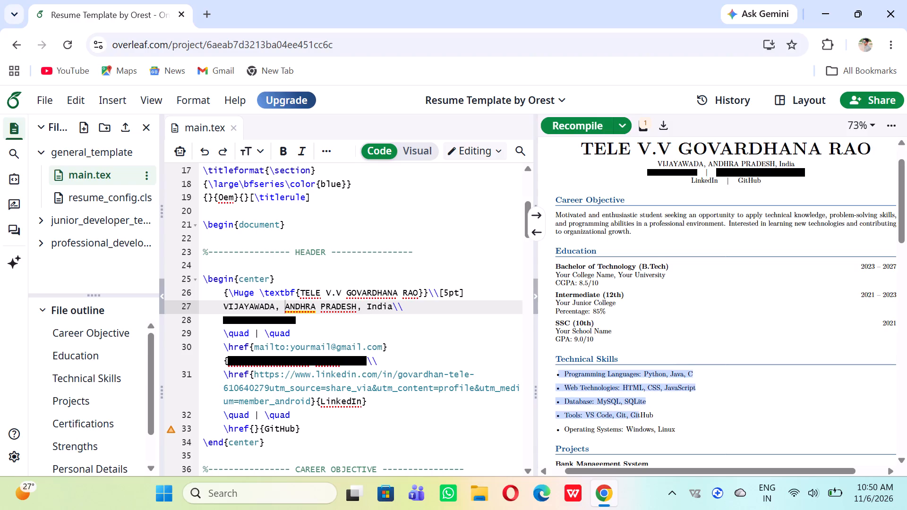
pyautogui.moveTo(557, 376); pyautogui.dragTo(556, 376)
pyautogui.click(714, 428)
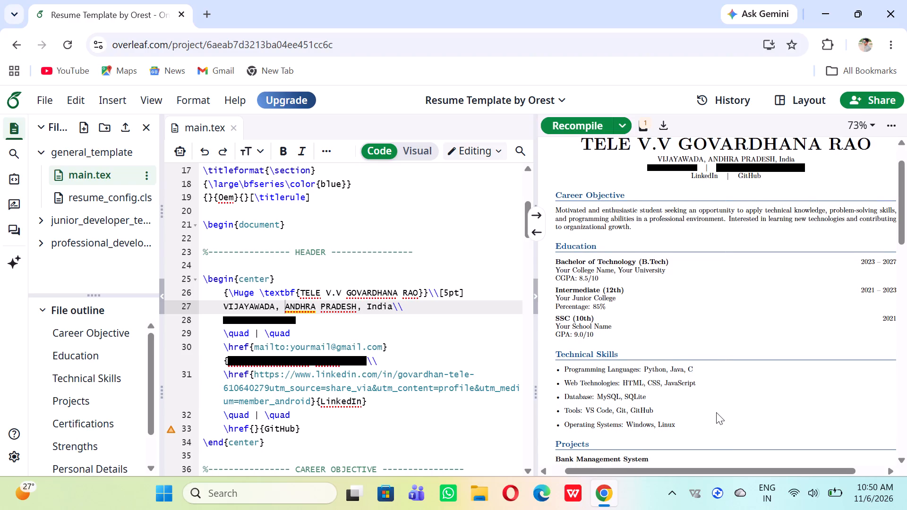
pyautogui.scroll(-1, 716, 412)
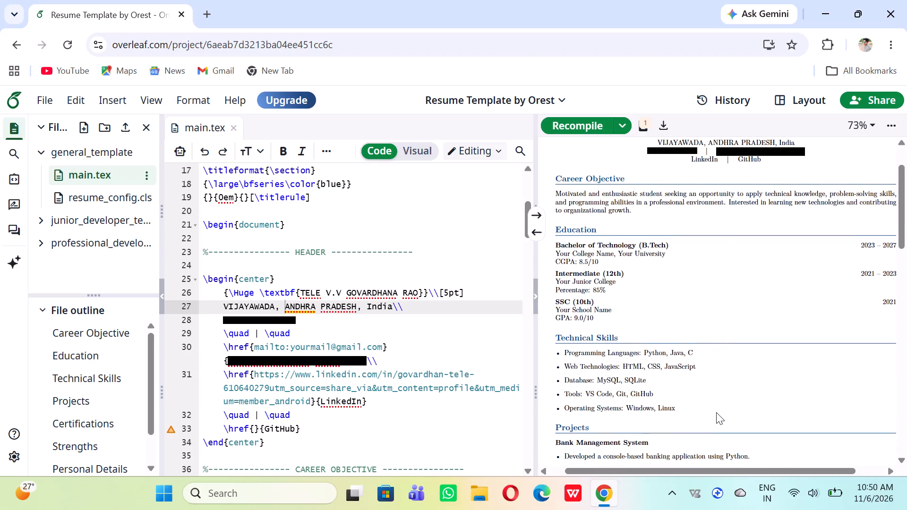
pyautogui.scroll(-1, 716, 412)
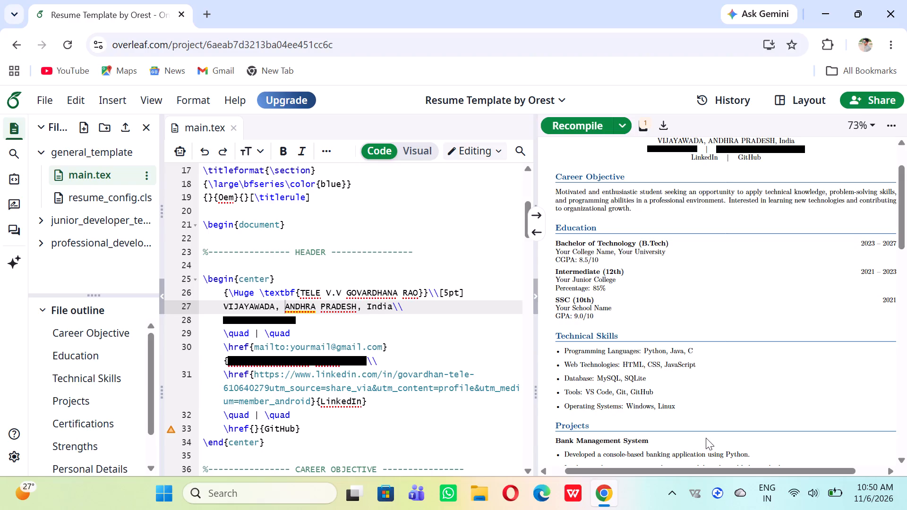
# Examine the Technical Skills section of the compiled résumé, highlighting individual languages, web technologies, databases and tools.
pyautogui.scroll(-4, 706, 438)
pyautogui.scroll(2, 706, 438)
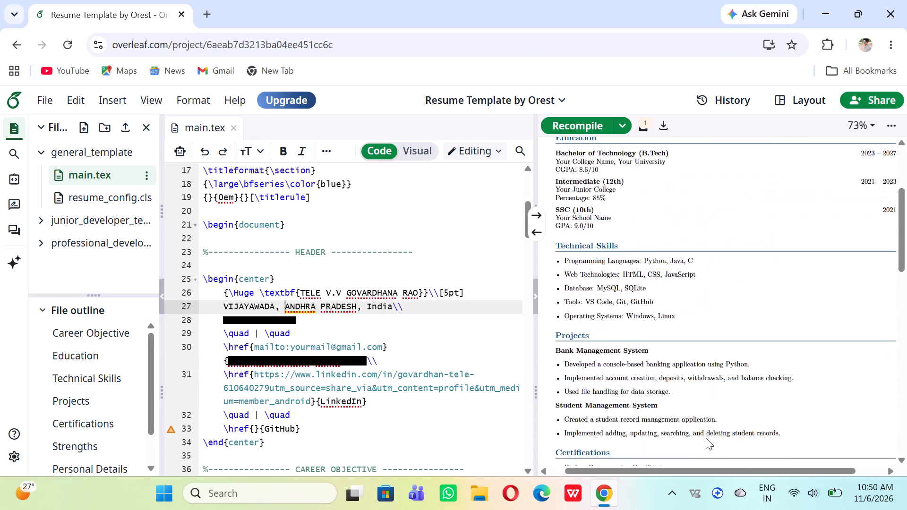
pyautogui.scroll(2, 706, 438)
pyautogui.scroll(-1, 706, 438)
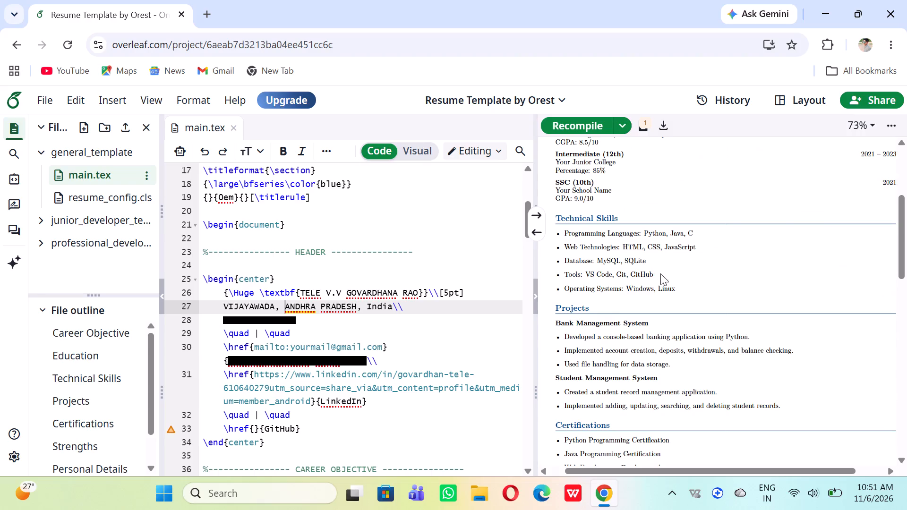
pyautogui.moveTo(668, 285); pyautogui.dragTo(573, 238)
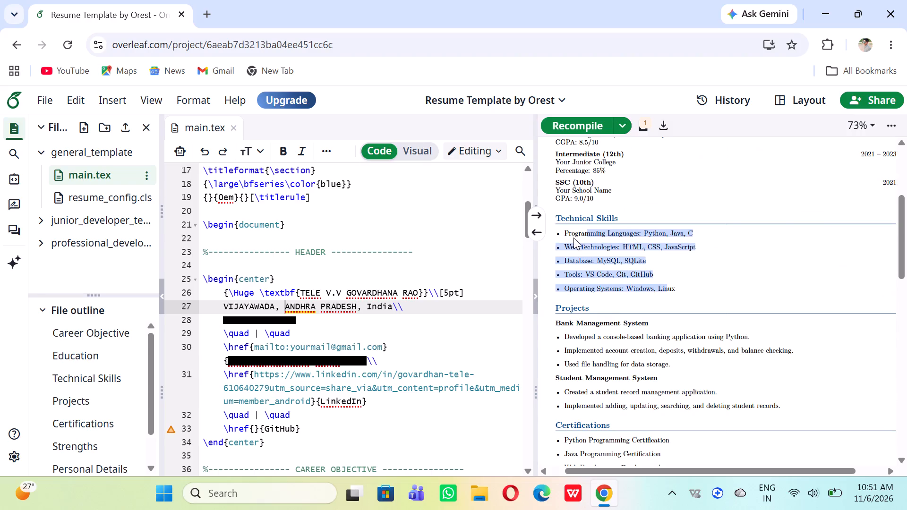
pyautogui.moveTo(573, 238); pyautogui.dragTo(578, 237)
pyautogui.click(653, 291)
pyautogui.scroll(1, 653, 291)
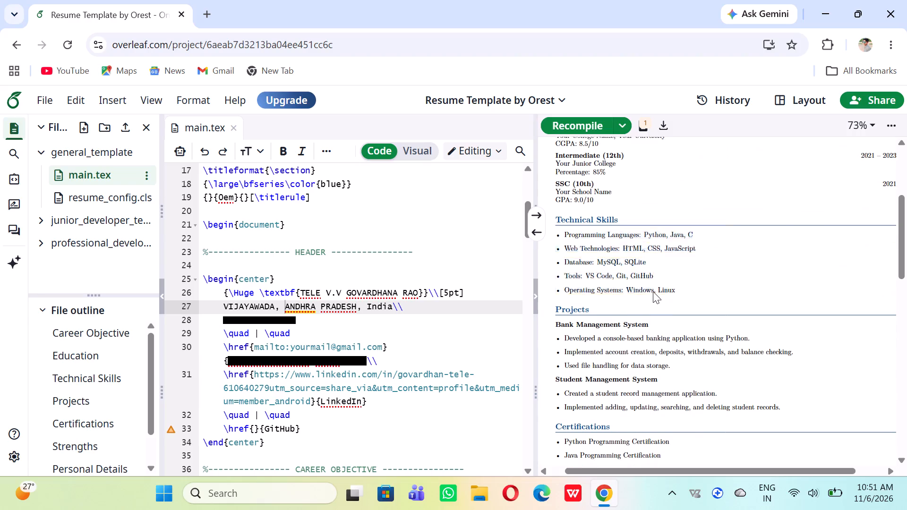
pyautogui.scroll(1, 653, 291)
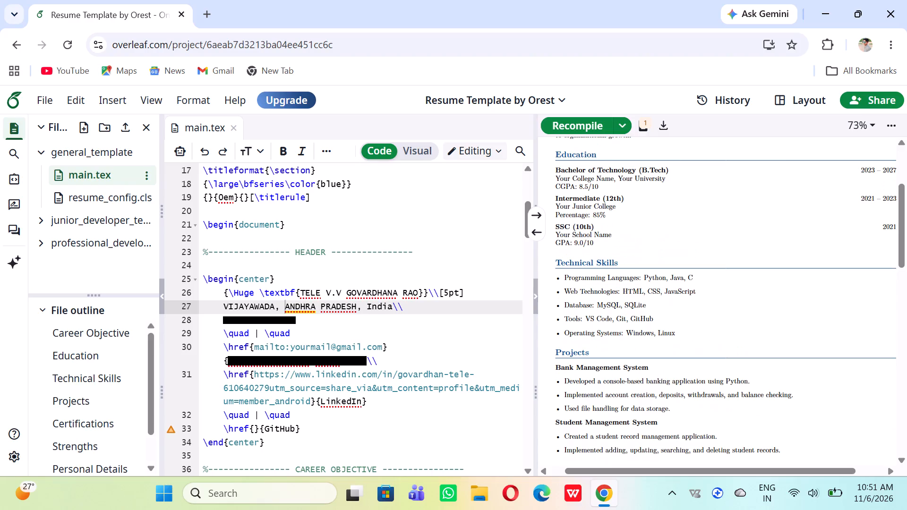
pyautogui.moveTo(620, 302); pyautogui.dragTo(595, 301)
pyautogui.moveTo(595, 301); pyautogui.dragTo(594, 302)
pyautogui.moveTo(665, 276); pyautogui.dragTo(641, 277)
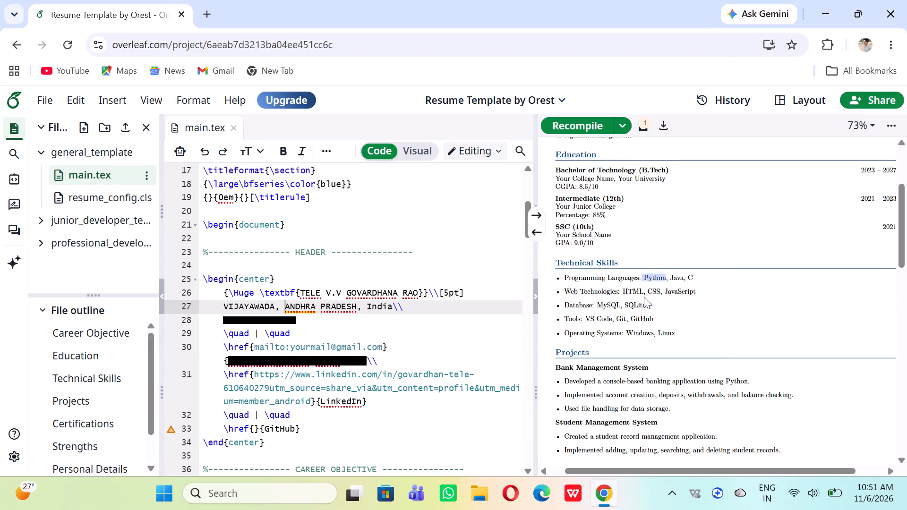
pyautogui.moveTo(642, 289); pyautogui.dragTo(621, 289)
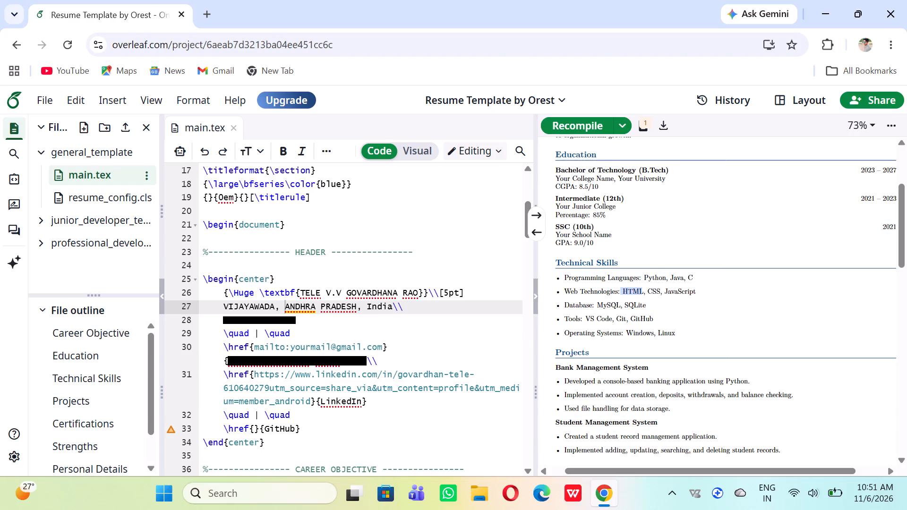
pyautogui.moveTo(661, 289); pyautogui.dragTo(639, 289)
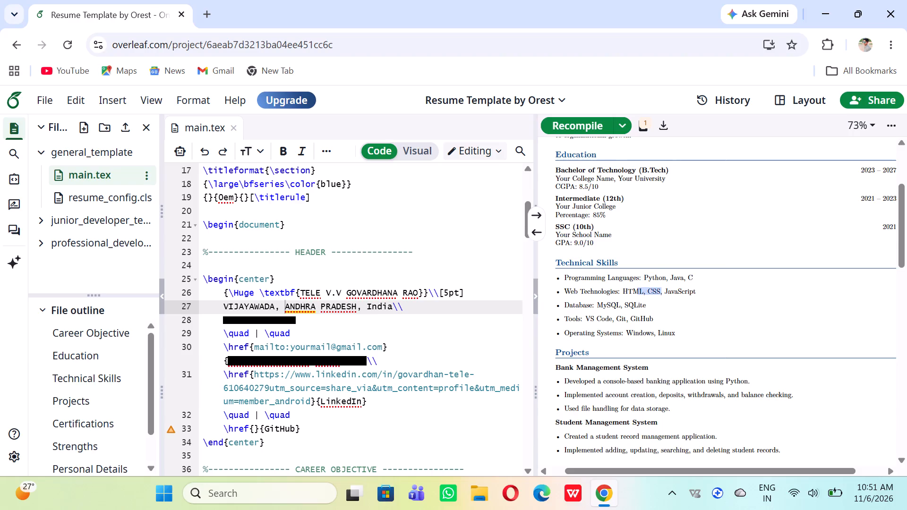
pyautogui.moveTo(695, 295); pyautogui.dragTo(677, 293)
pyautogui.click(653, 319)
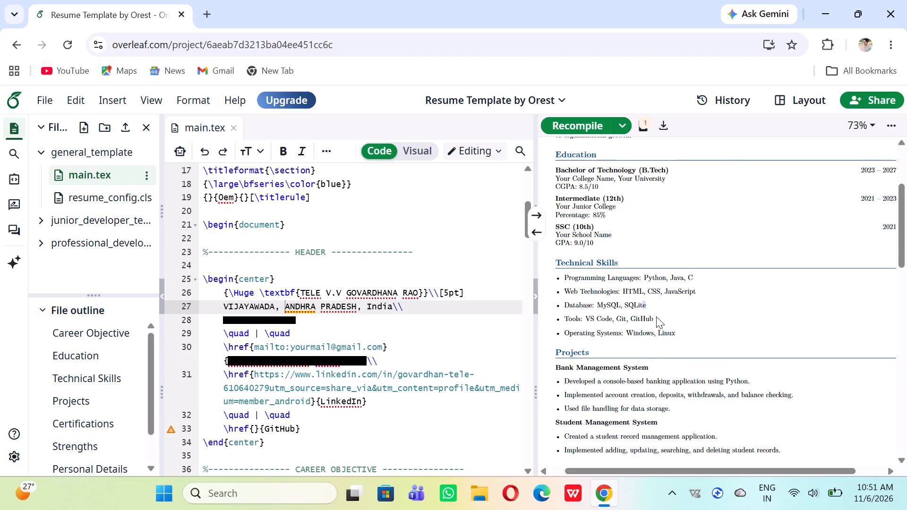
pyautogui.moveTo(656, 316); pyautogui.dragTo(626, 319)
pyautogui.moveTo(626, 319); pyautogui.dragTo(627, 319)
pyautogui.moveTo(627, 319); pyautogui.dragTo(632, 320)
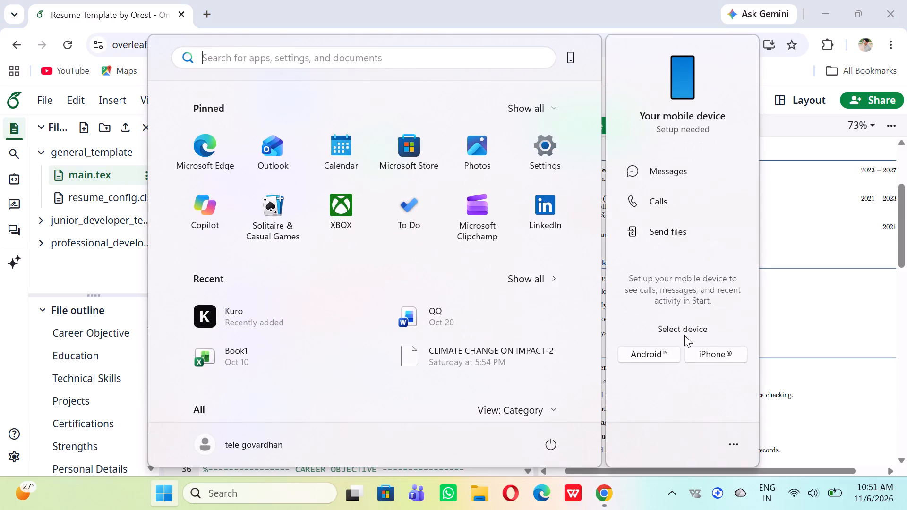
pyautogui.click(767, 303)
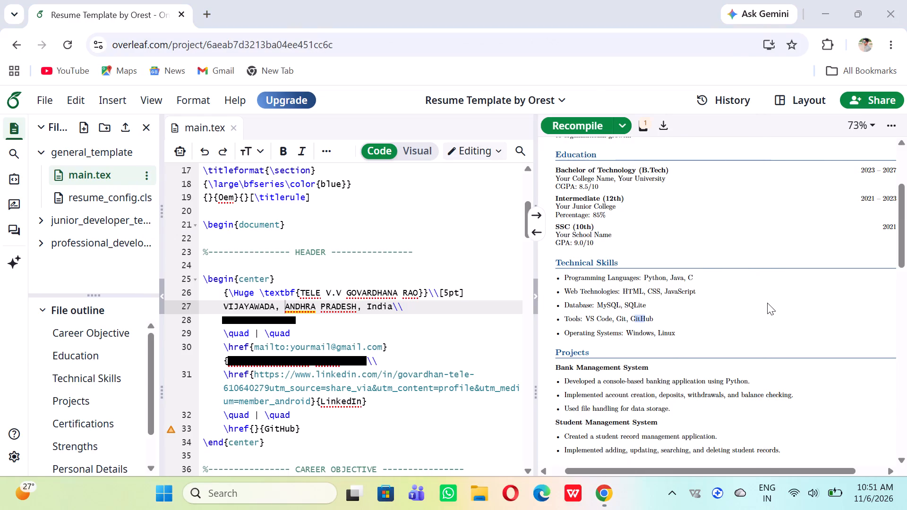
# Review the compiled résumé's Projects, Certifications, Strengths, Personal Details and Declaration sections, and return to its header and Education section.
pyautogui.scroll(-1, 767, 303)
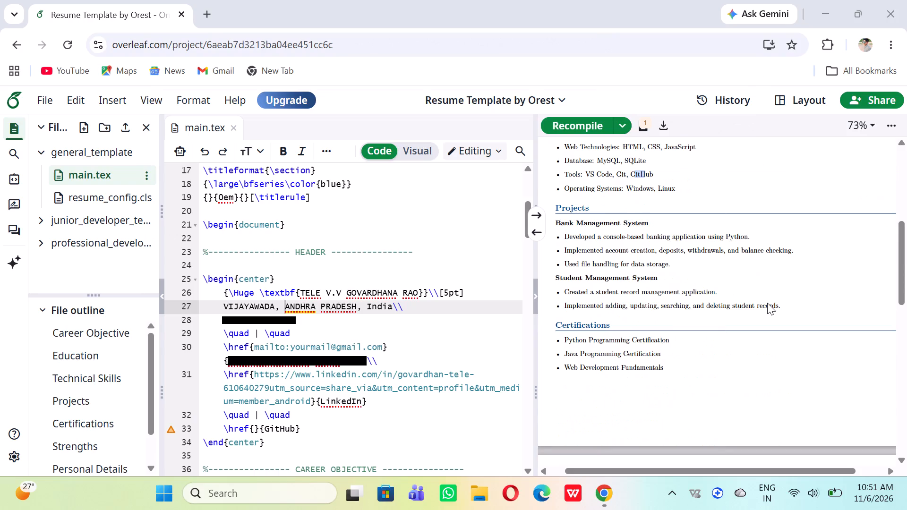
pyautogui.scroll(1, 767, 303)
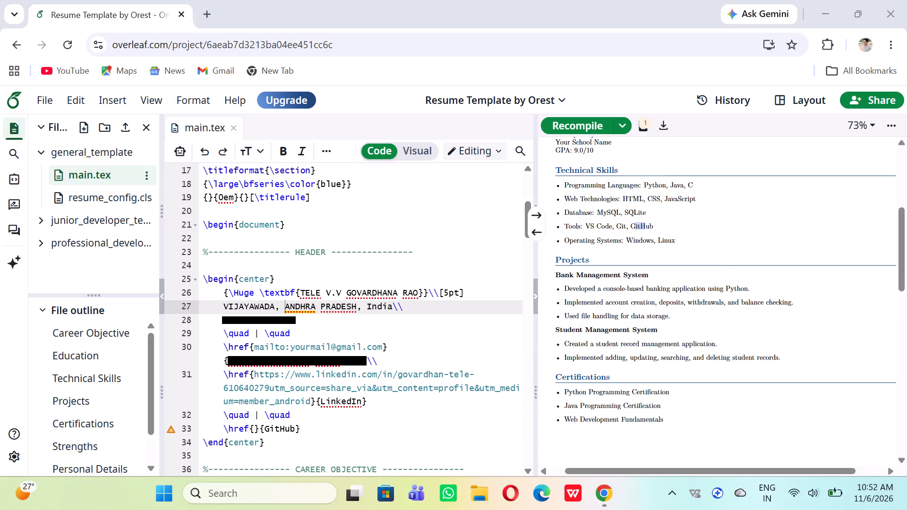
pyautogui.scroll(-1, 633, 298)
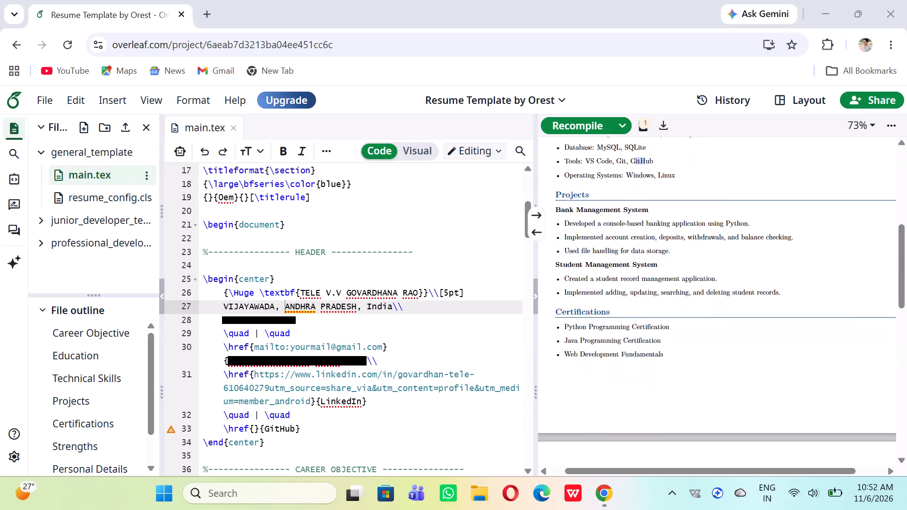
pyautogui.scroll(-1, 633, 298)
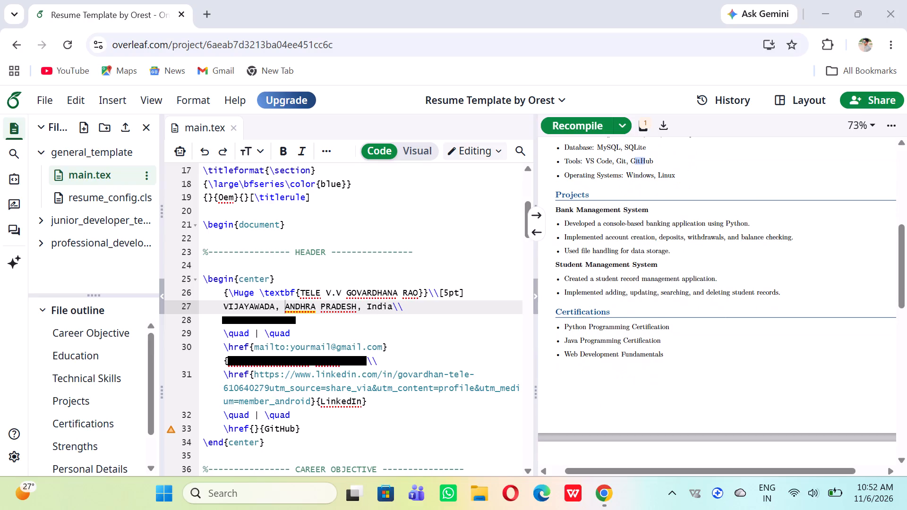
pyautogui.scroll(-1, 633, 298)
pyautogui.scroll(1, 633, 298)
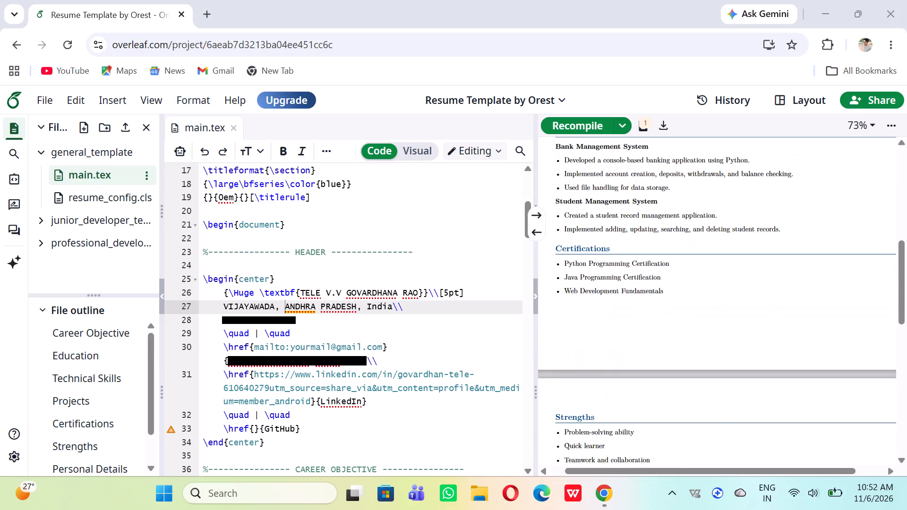
pyautogui.scroll(-1, 633, 298)
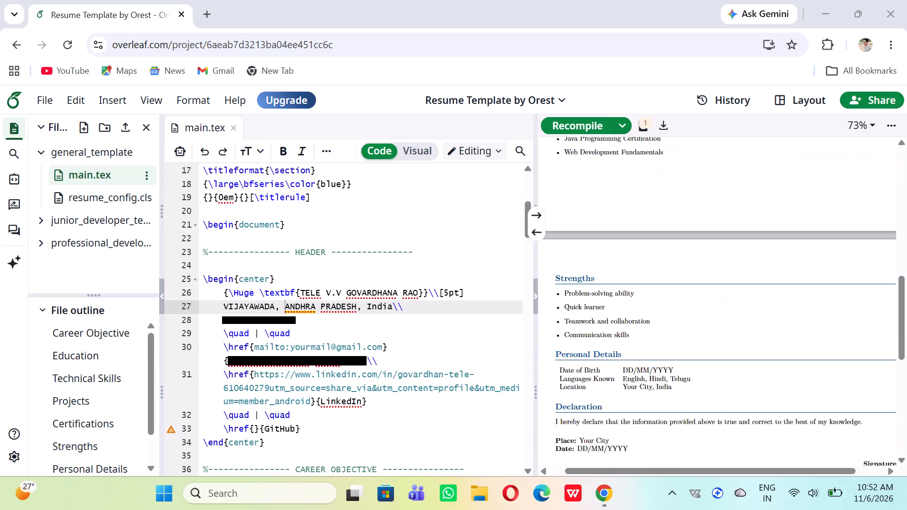
pyautogui.scroll(1, 633, 298)
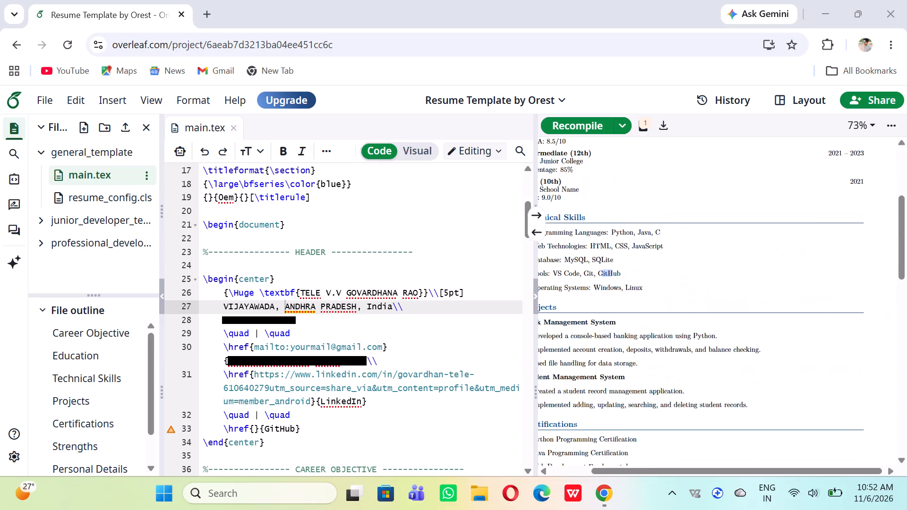
pyautogui.hscroll(3, 633, 298)
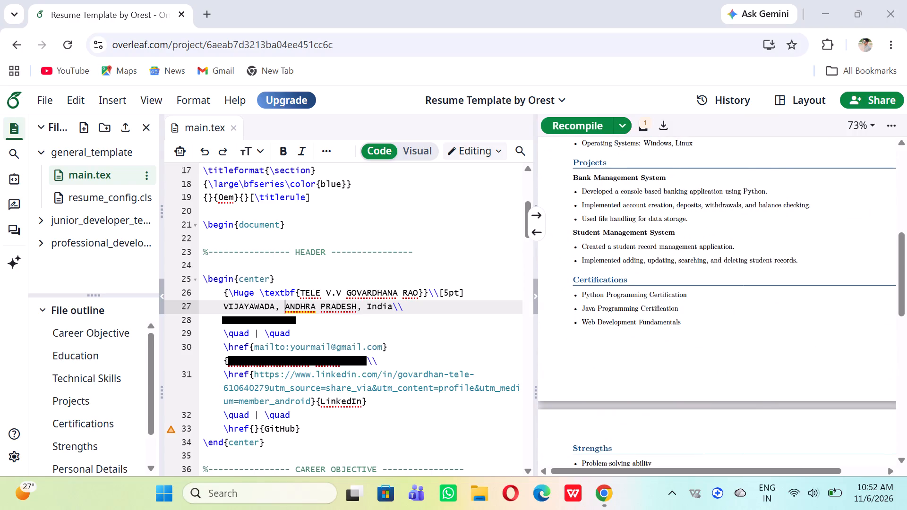
pyautogui.scroll(1, 633, 282)
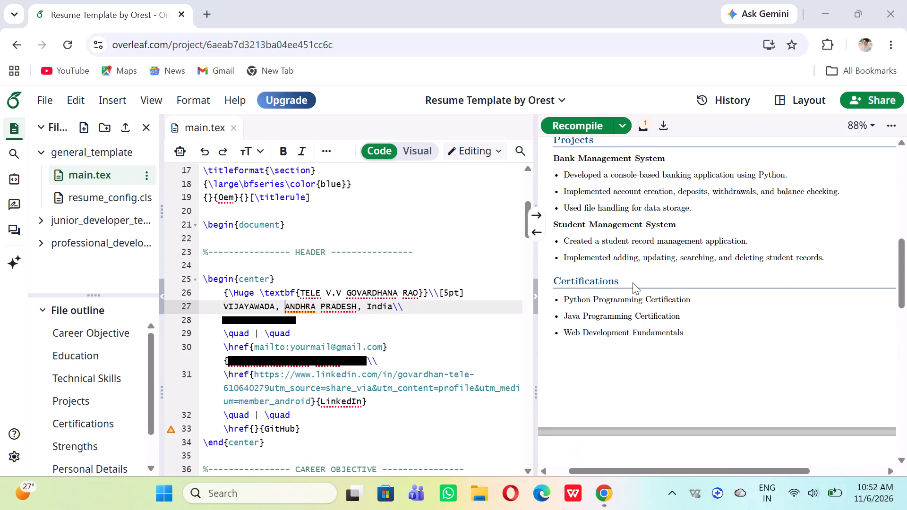
pyautogui.scroll(5, 633, 282)
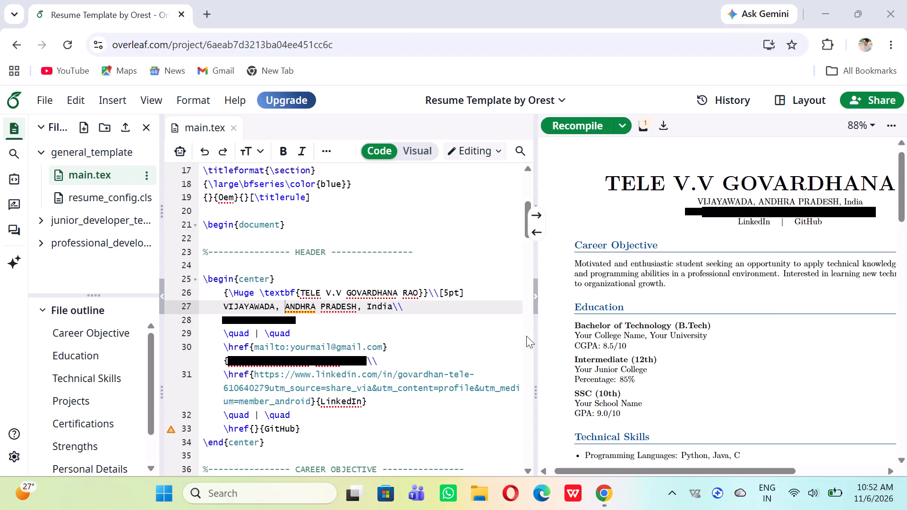
pyautogui.scroll(-1, 484, 364)
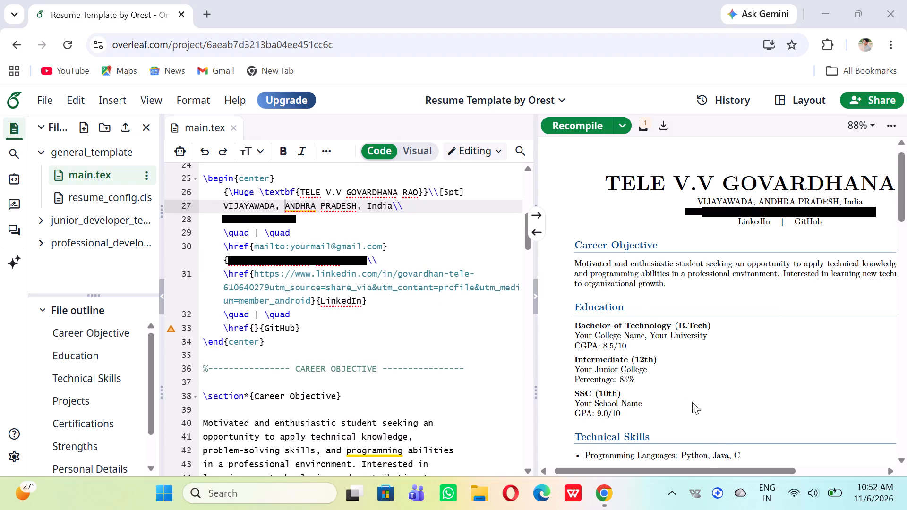
pyautogui.hscroll(-1, 747, 346)
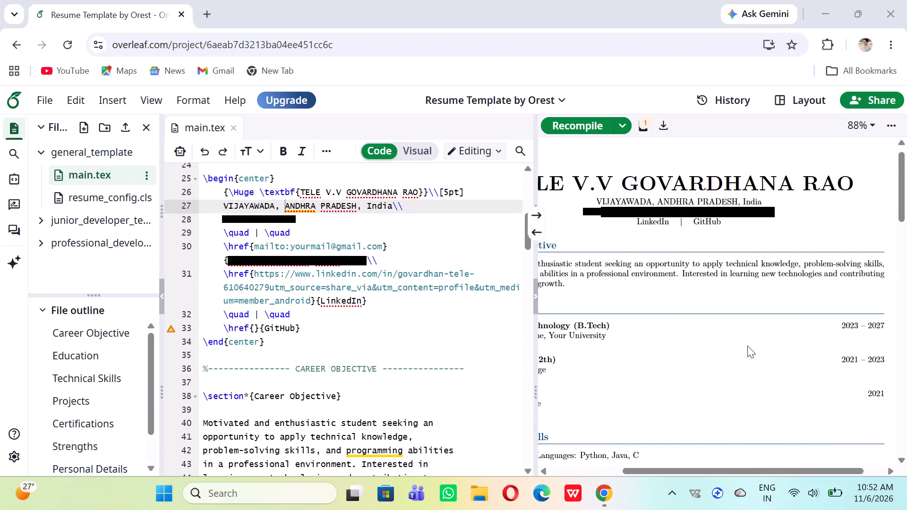
pyautogui.hscroll(-2, 747, 346)
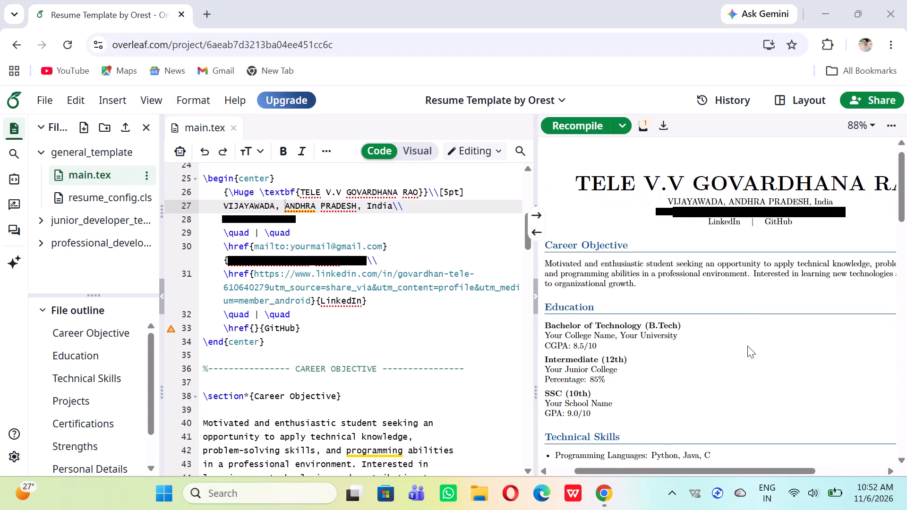
# Copy the full Career Objective paragraph, from "Motivated and enthusiastic" to "organizational growth.", in the main.tex source.
pyautogui.scroll(-1, 486, 302)
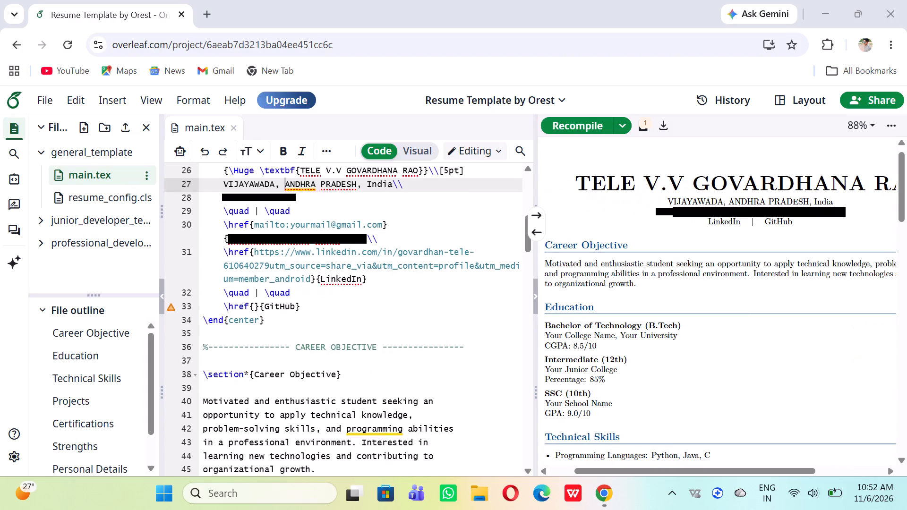
pyautogui.scroll(-1, 486, 302)
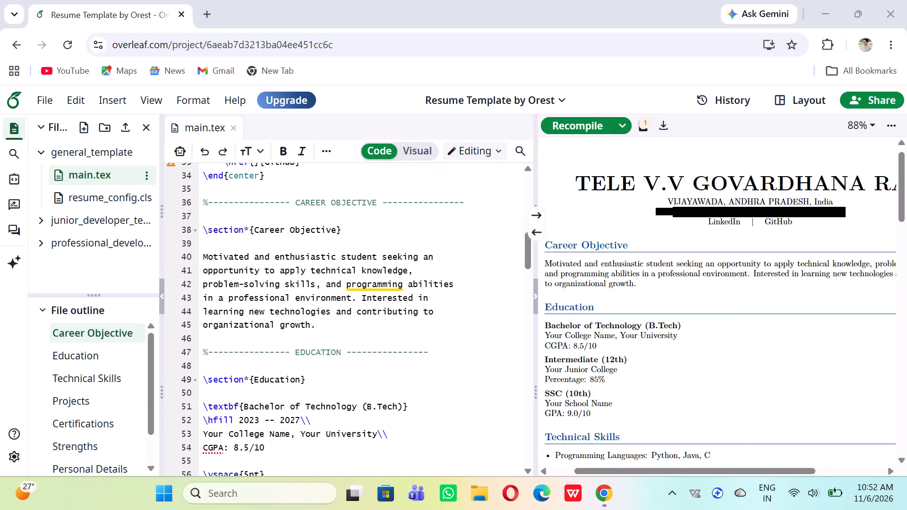
pyautogui.moveTo(323, 330); pyautogui.dragTo(194, 261)
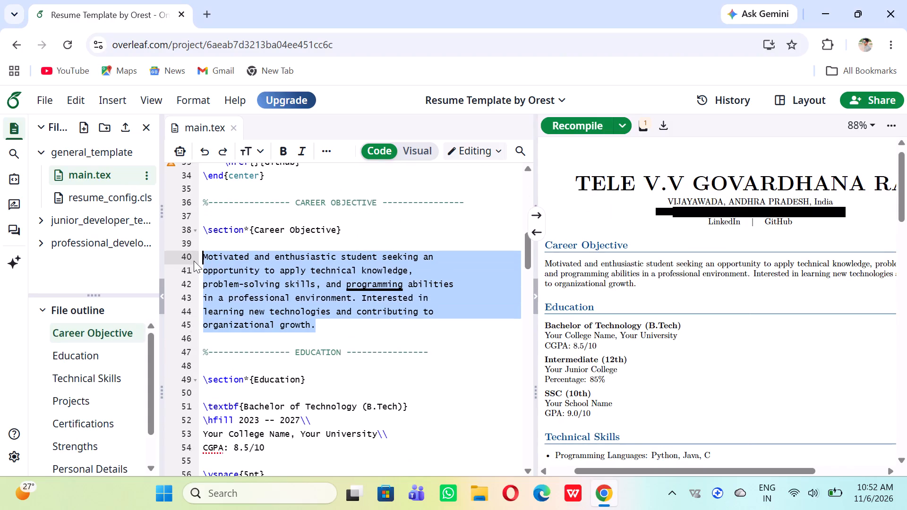
pyautogui.press('c')
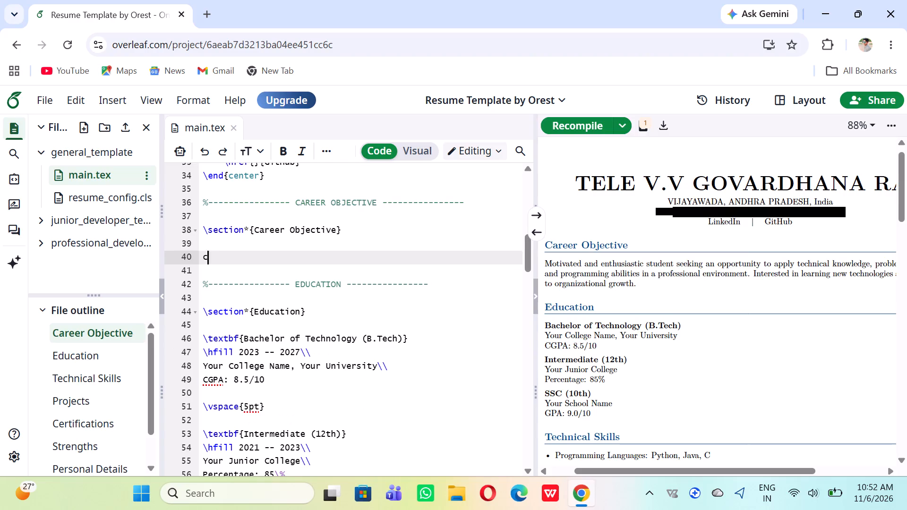
pyautogui.hotkey('ctrl', 'z')
pyautogui.hotkey('ctrl', 'c')
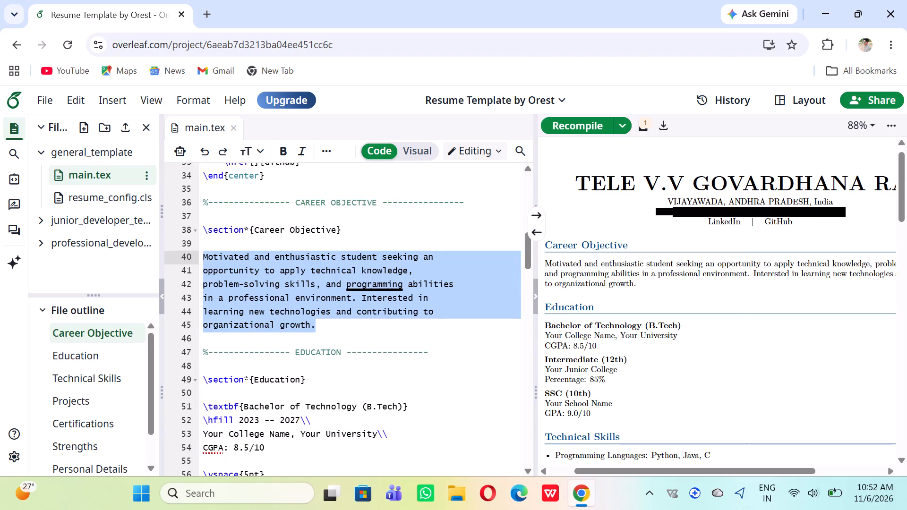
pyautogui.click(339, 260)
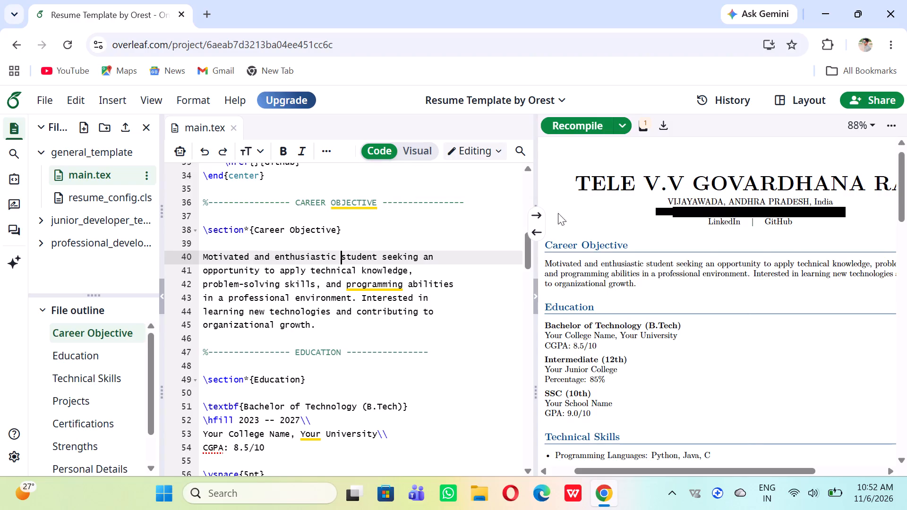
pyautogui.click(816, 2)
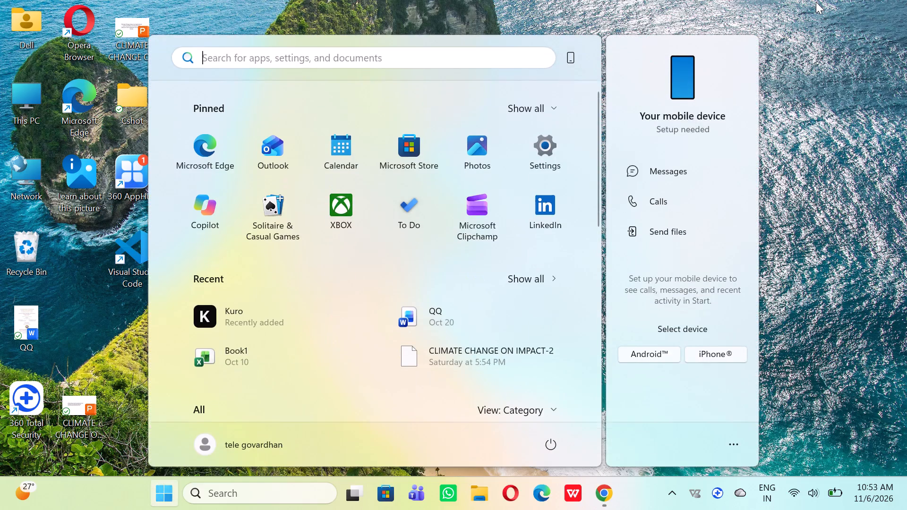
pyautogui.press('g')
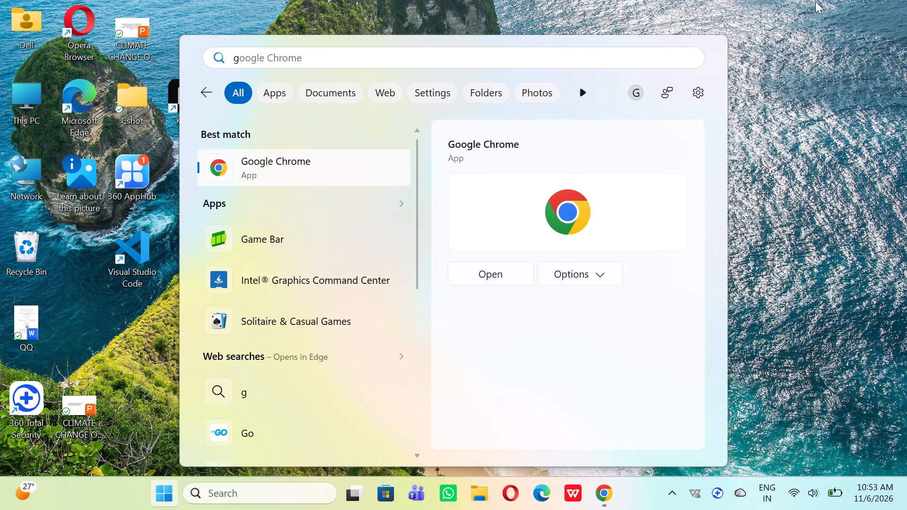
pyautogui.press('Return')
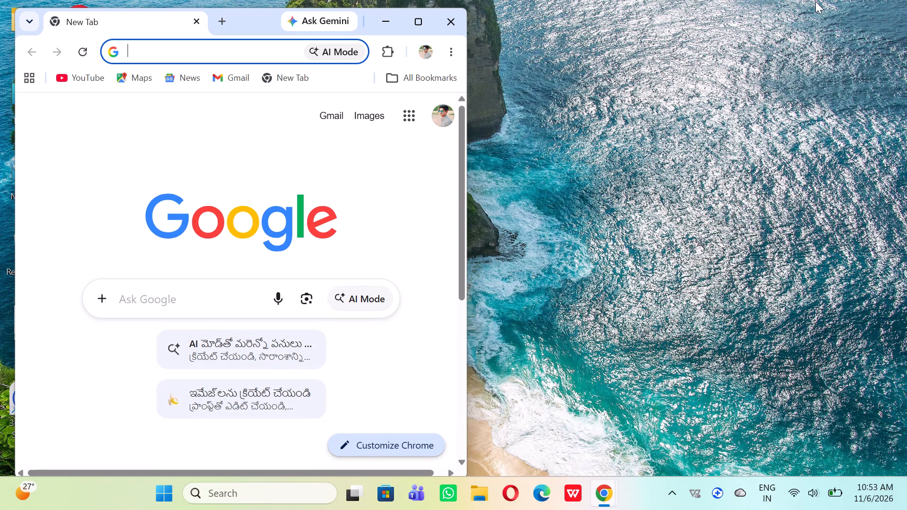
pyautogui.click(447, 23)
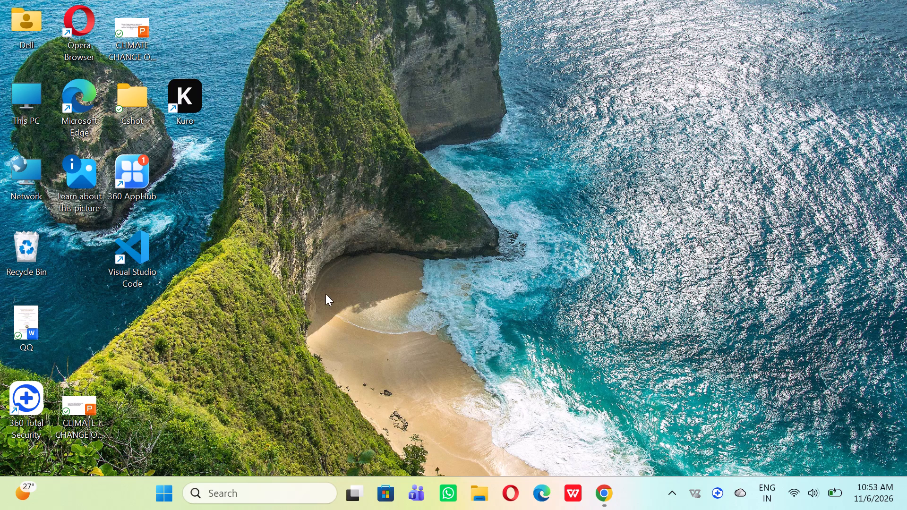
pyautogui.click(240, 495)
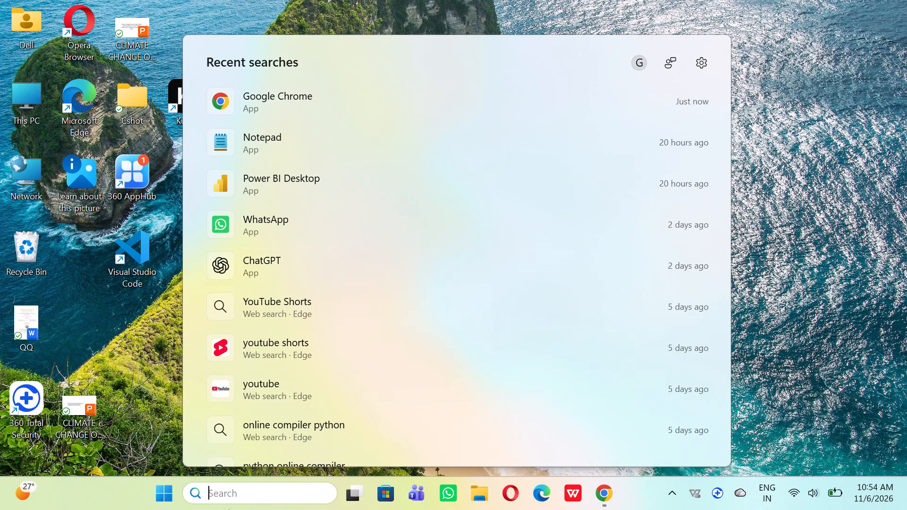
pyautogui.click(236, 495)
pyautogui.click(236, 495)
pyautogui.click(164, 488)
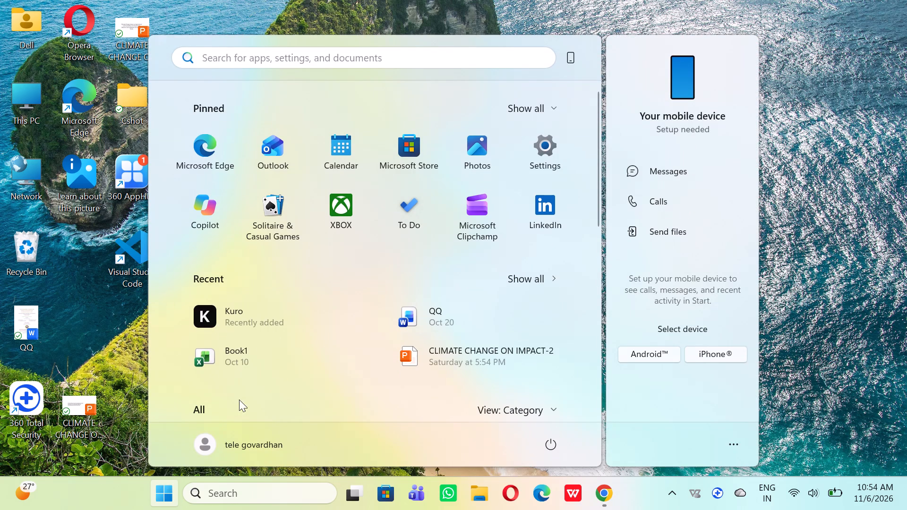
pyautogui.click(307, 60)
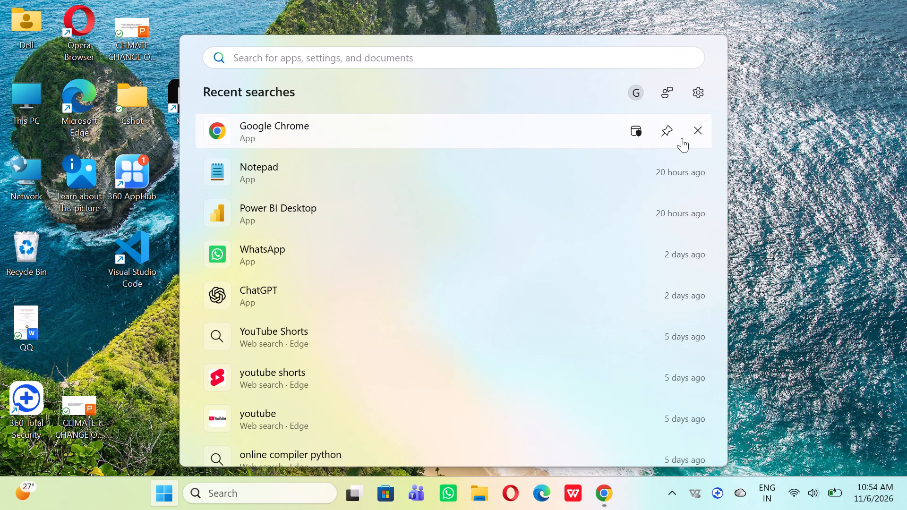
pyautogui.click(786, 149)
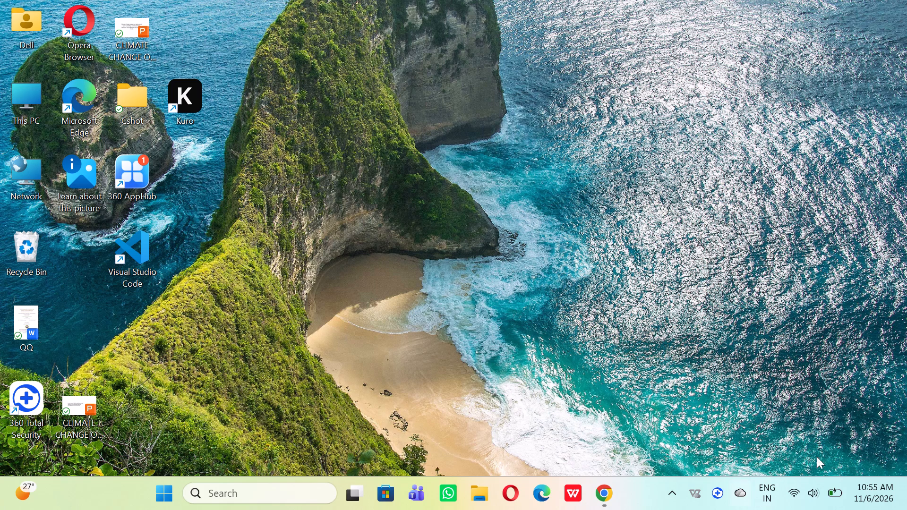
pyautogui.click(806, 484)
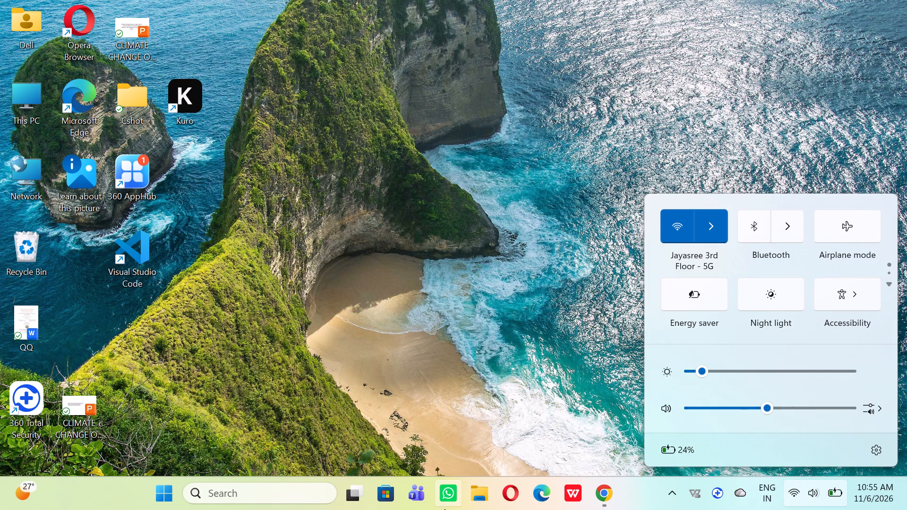
# Switch to the Overleaf project "Resume Template by Orest" in Google Chrome, with the top of the compiled résumé in view.
pyautogui.click(597, 485)
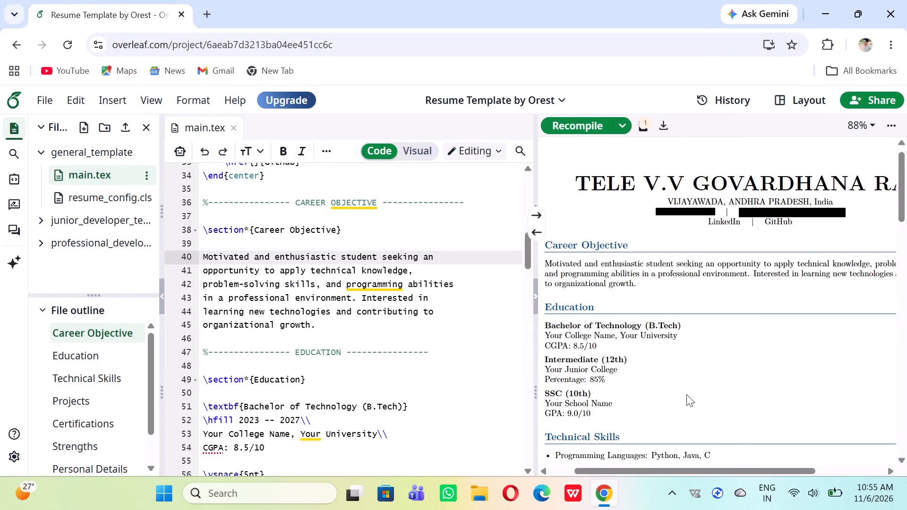
pyautogui.scroll(-2, 686, 394)
pyautogui.scroll(2, 686, 394)
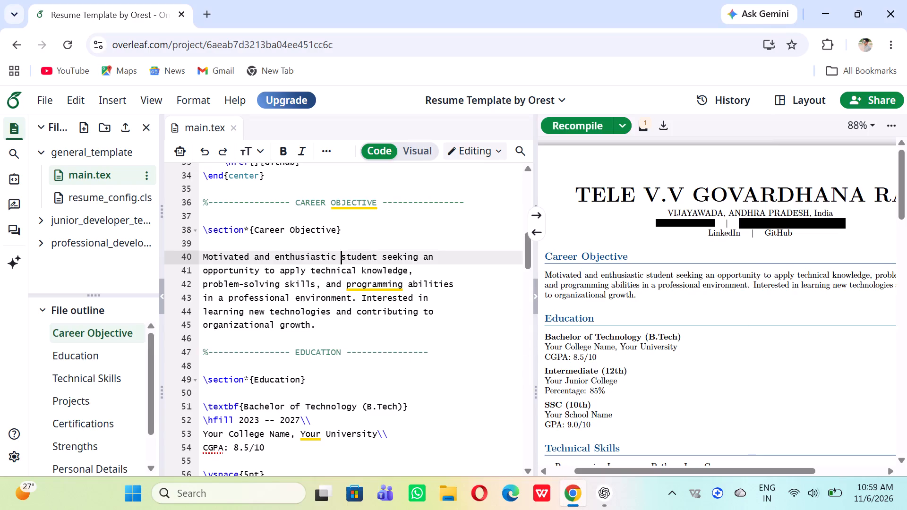
pyautogui.moveTo(356, 339); pyautogui.dragTo(202, 262)
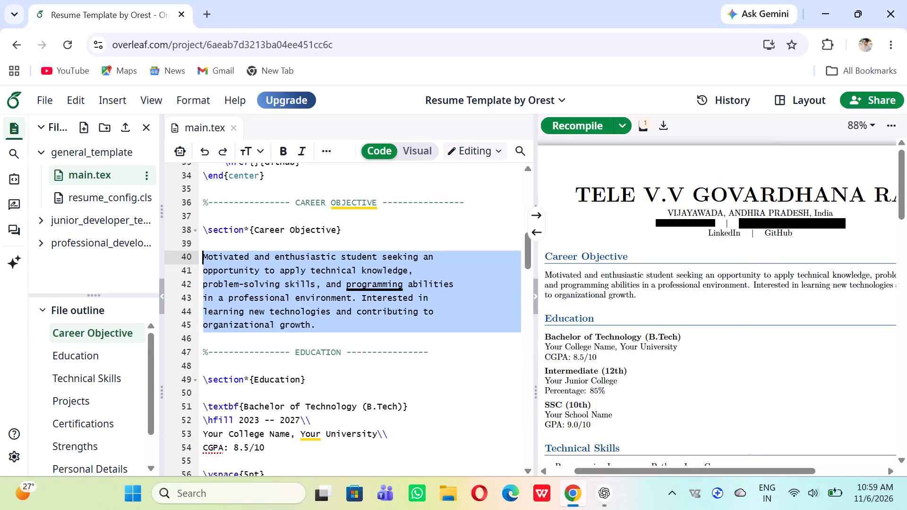
pyautogui.moveTo(202, 262); pyautogui.dragTo(198, 256)
pyautogui.press('BackSpace')
pyautogui.hotkey('ctrl', 'v')
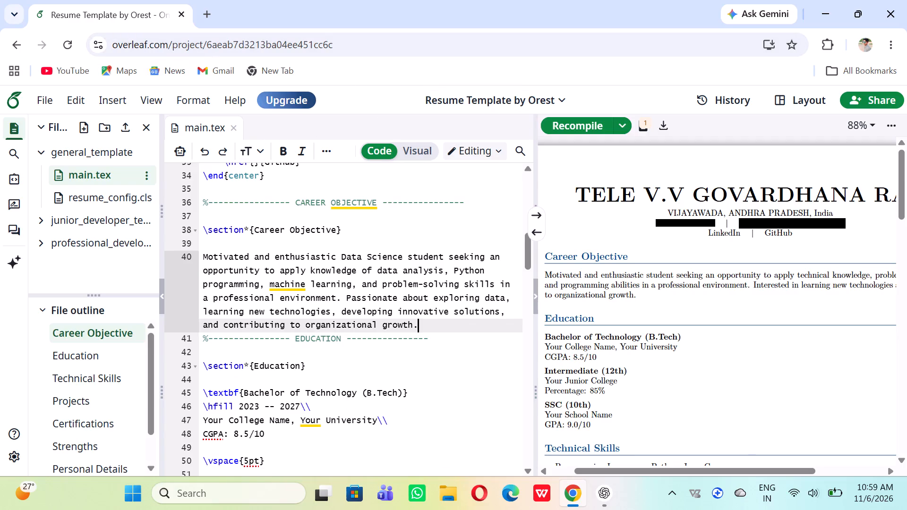
pyautogui.hotkey('ctrl', 's')
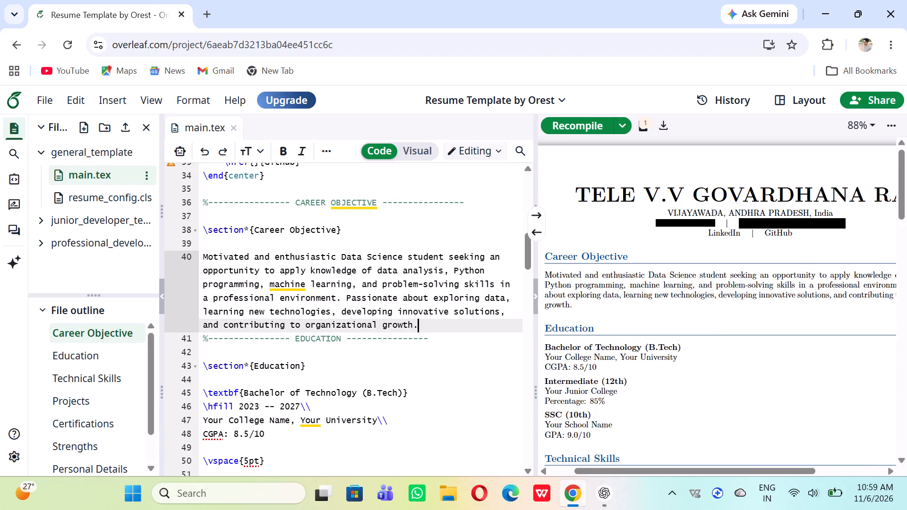
# Look over the résumé preview and the main.tex source through to the Declaration and Education sections, reopening the Resume Template by Orest project.
pyautogui.hscroll(-3, 618, 283)
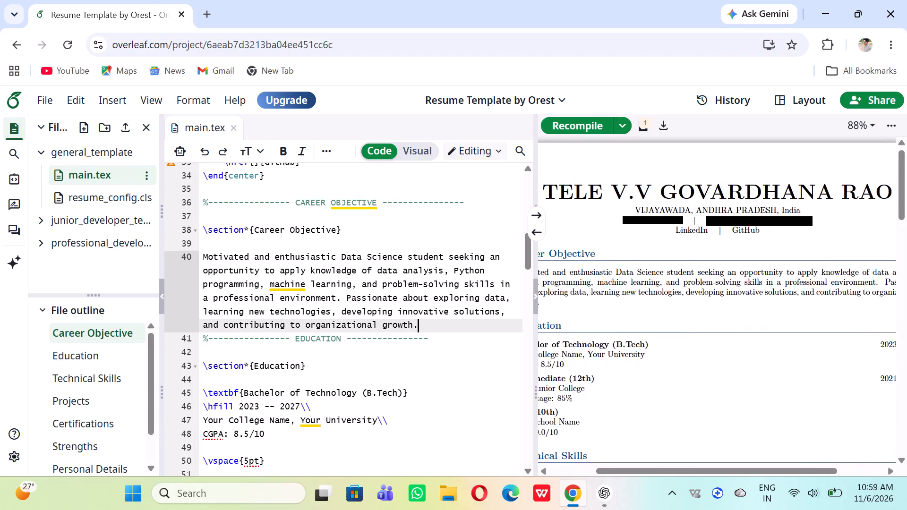
pyautogui.hscroll(-5, 618, 283)
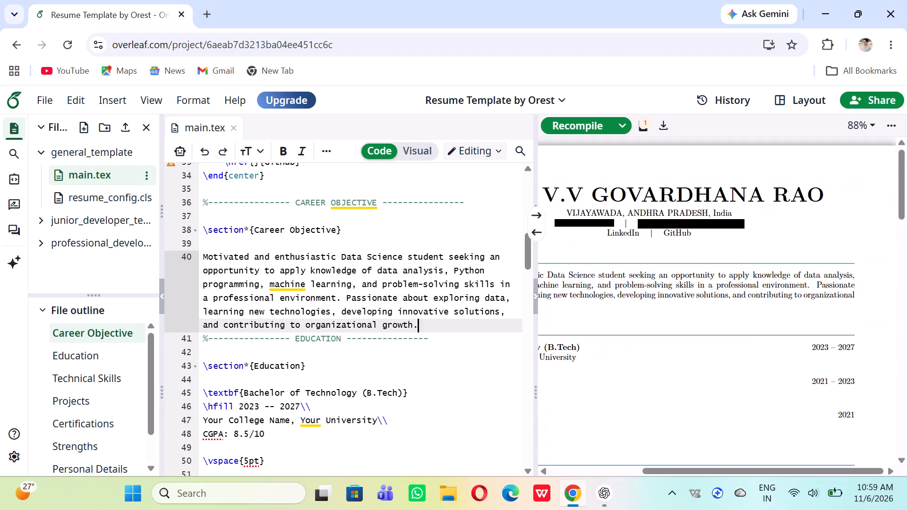
pyautogui.scroll(-4, 496, 361)
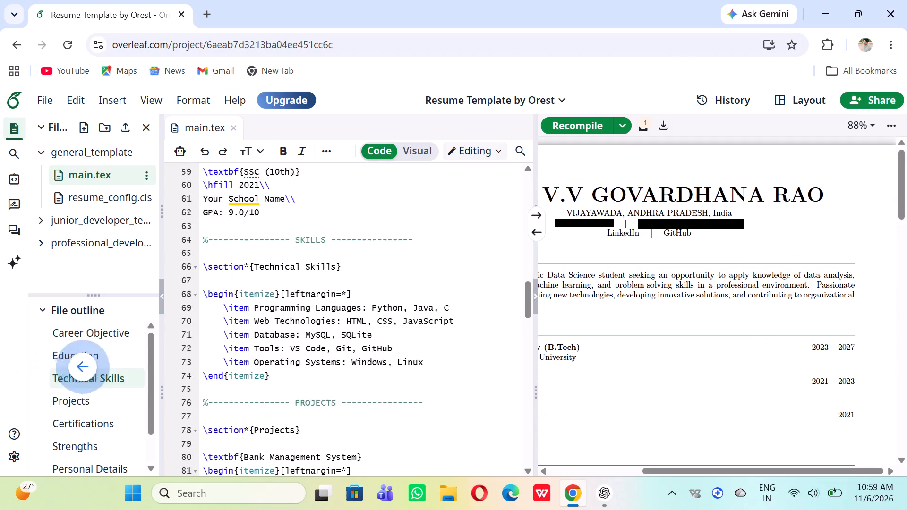
pyautogui.scroll(4, 496, 361)
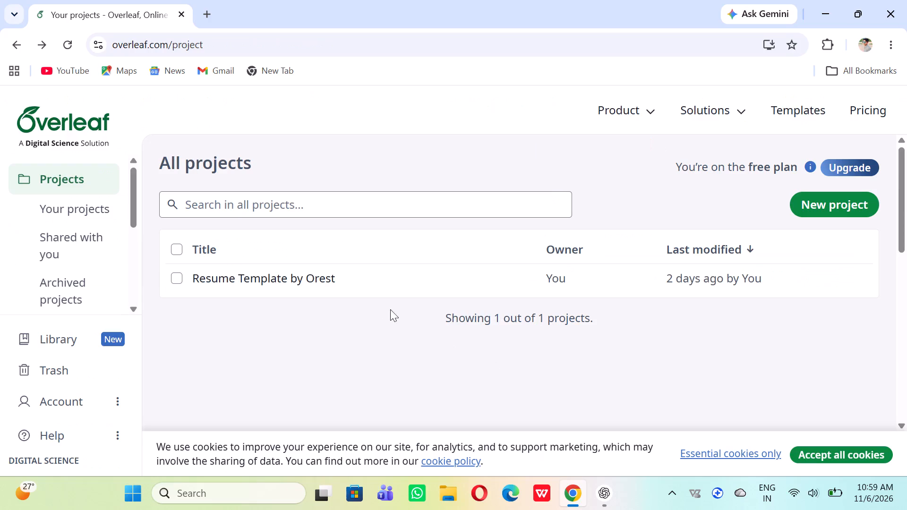
pyautogui.click(333, 280)
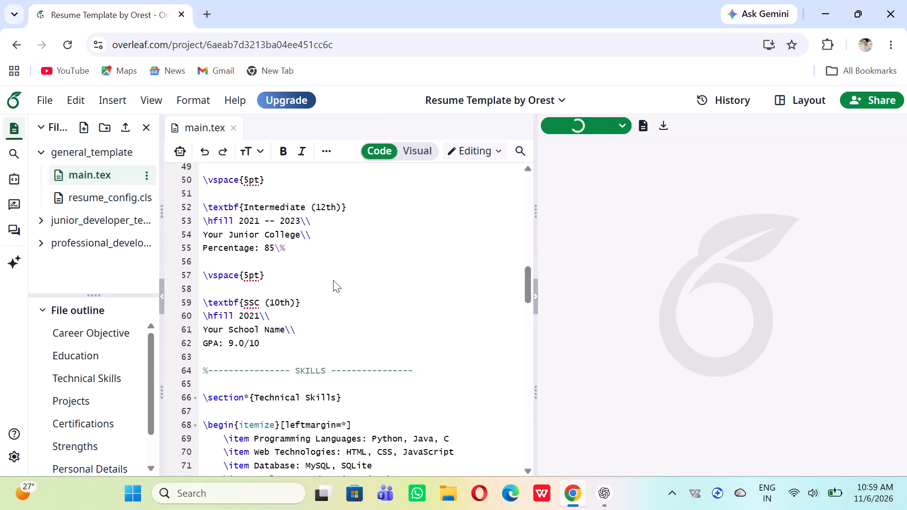
pyautogui.scroll(-9, 333, 280)
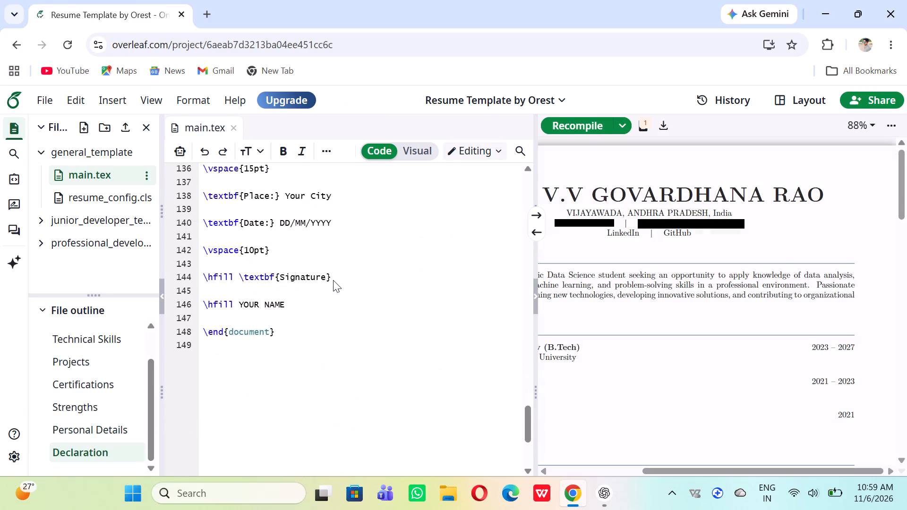
pyautogui.scroll(6, 333, 280)
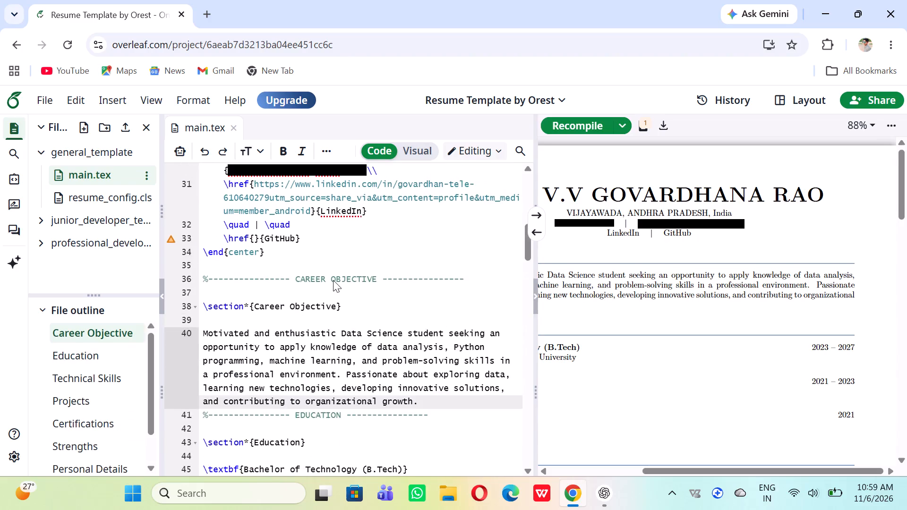
pyautogui.scroll(-3, 333, 280)
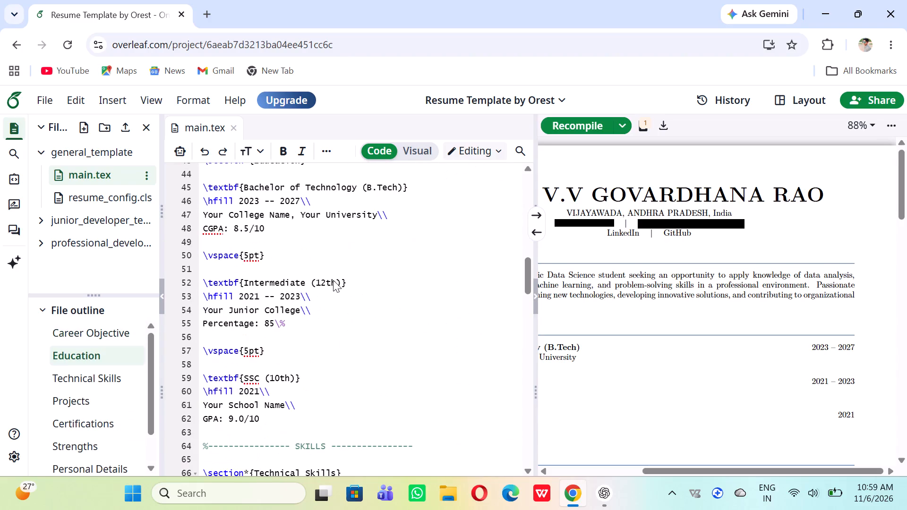
# Try to open the GitHub link in the header of the résumé preview.
pyautogui.click(681, 235)
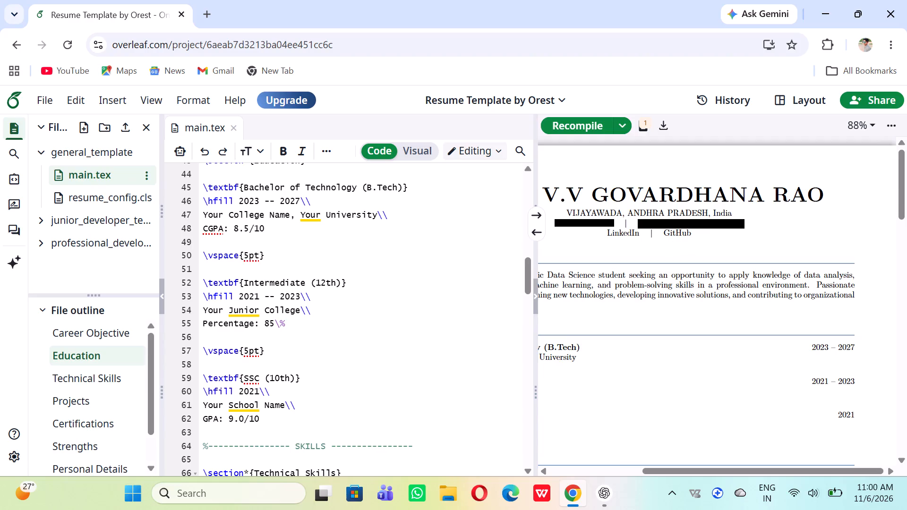
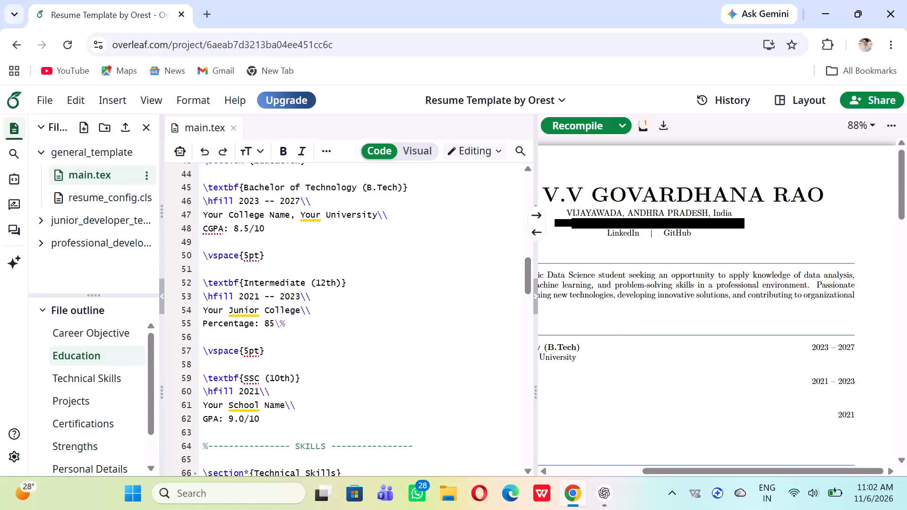
# Look over the main.tex source from the Education section through Technical Skills, Projects, Certifications and Strengths to Personal Details.
pyautogui.scroll(1, 320, 332)
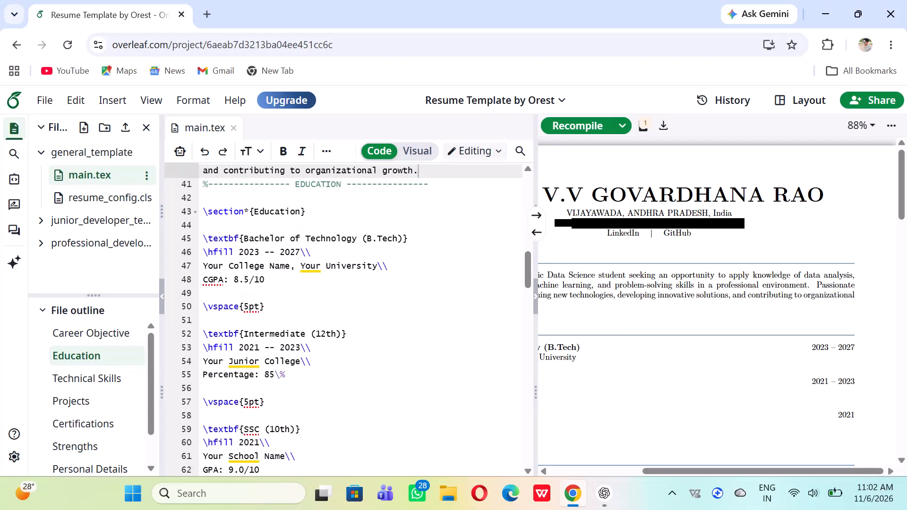
pyautogui.scroll(2, 320, 332)
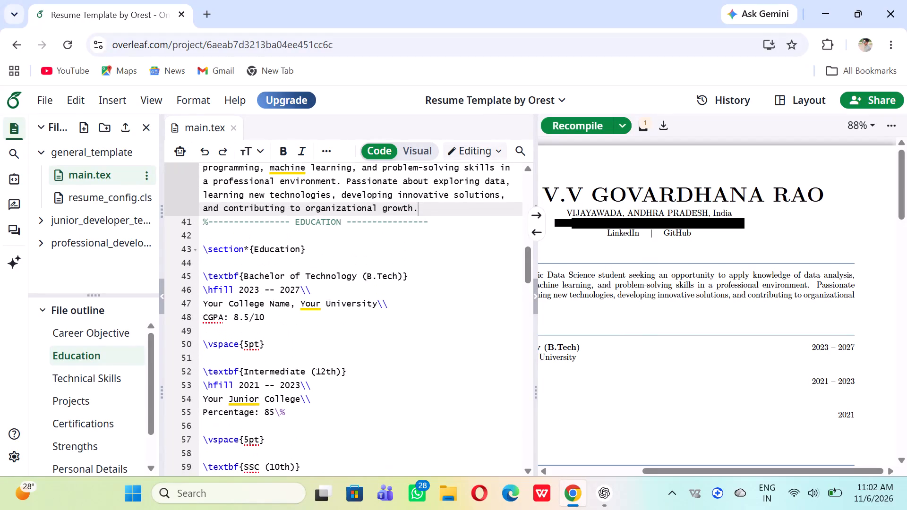
pyautogui.click(320, 332)
pyautogui.scroll(-4, 320, 332)
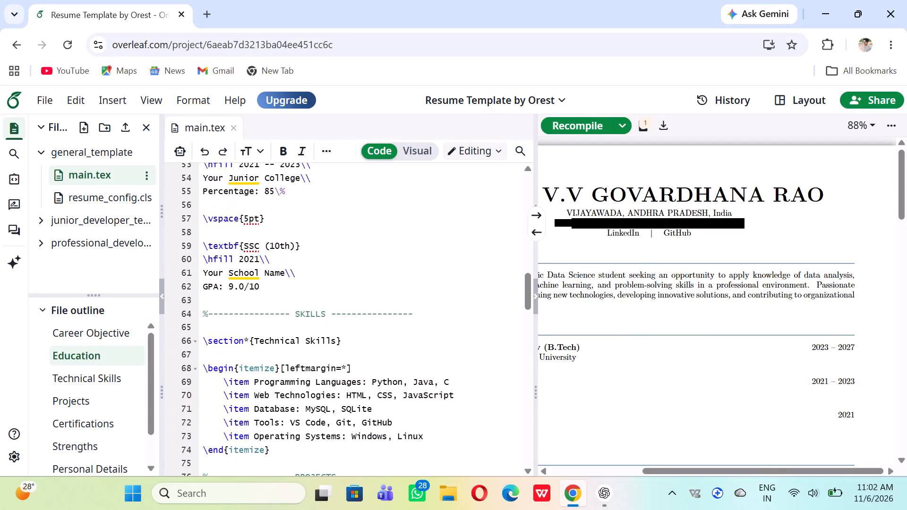
pyautogui.scroll(1, 320, 332)
pyautogui.scroll(-1, 320, 332)
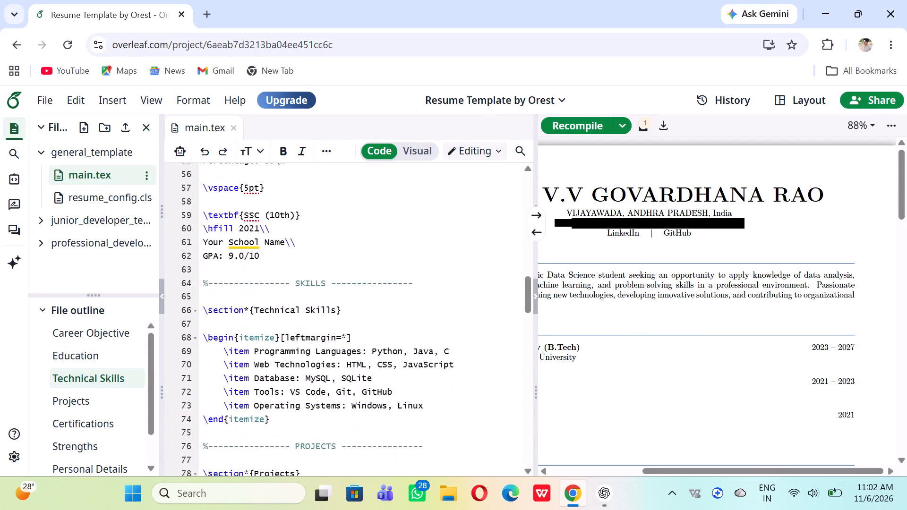
pyautogui.scroll(-6, 320, 332)
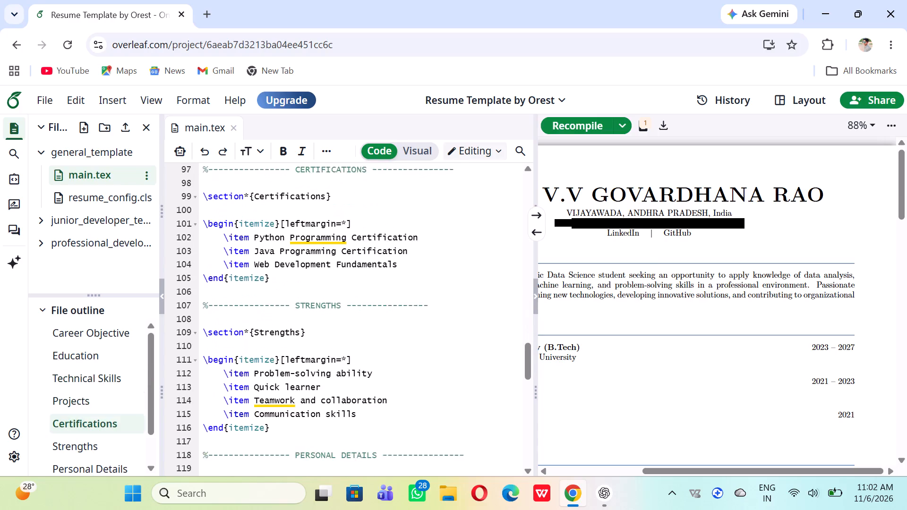
pyautogui.scroll(-2, 320, 332)
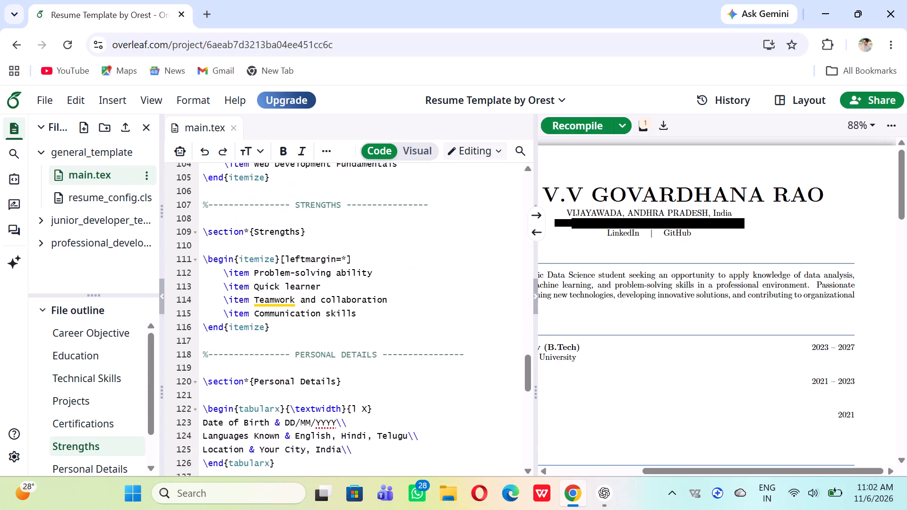
# Review the main.tex source from Strengths down to the Declaration, and back up to the Career Objective.
pyautogui.scroll(-4, 320, 332)
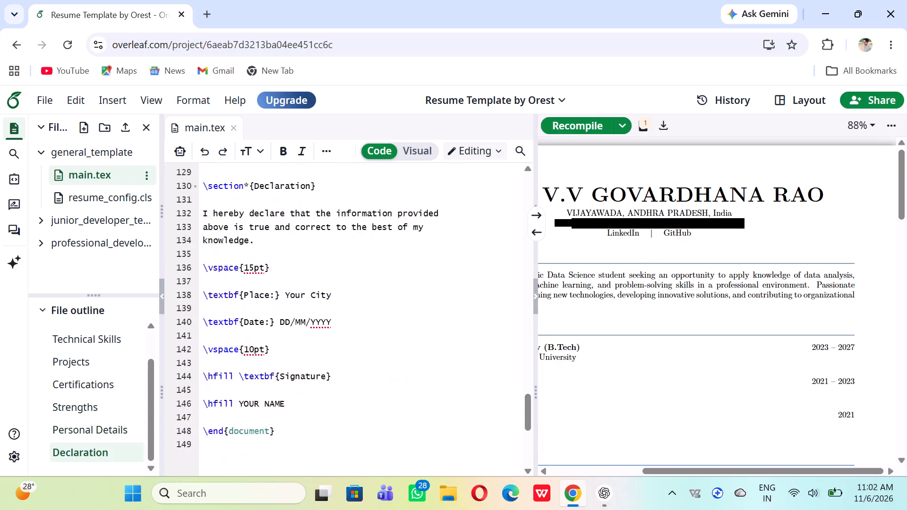
pyautogui.scroll(-1, 320, 332)
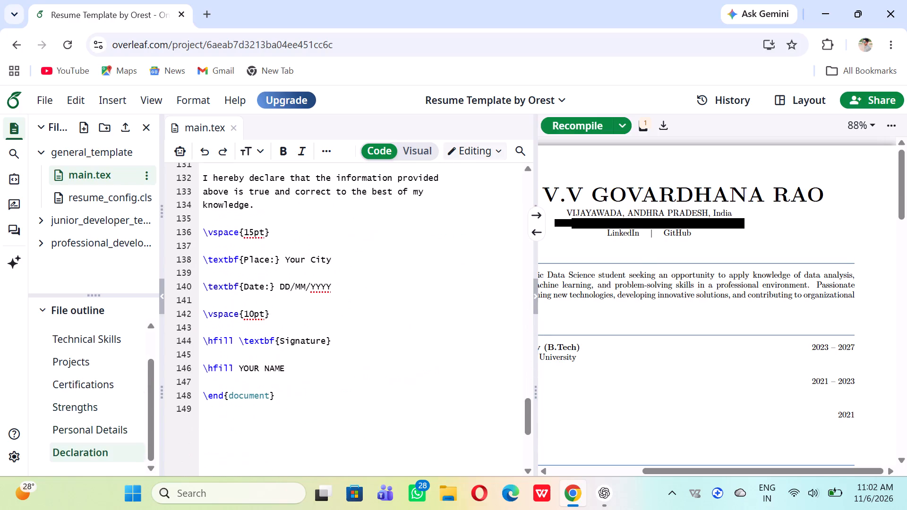
pyautogui.scroll(1, 320, 332)
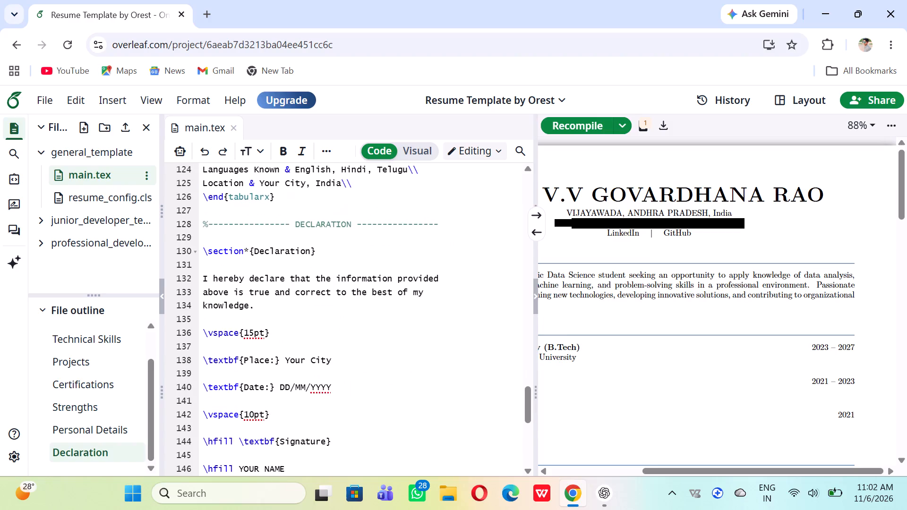
pyautogui.scroll(6, 321, 342)
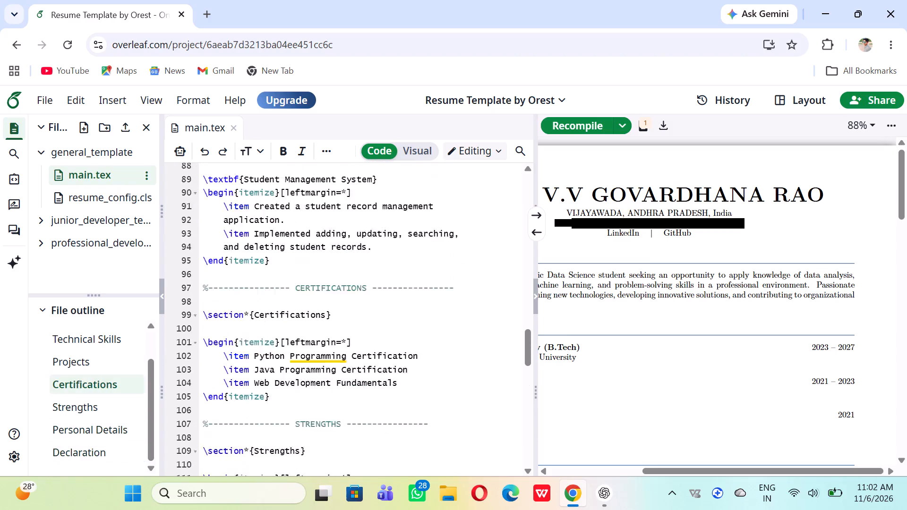
pyautogui.scroll(3, 321, 342)
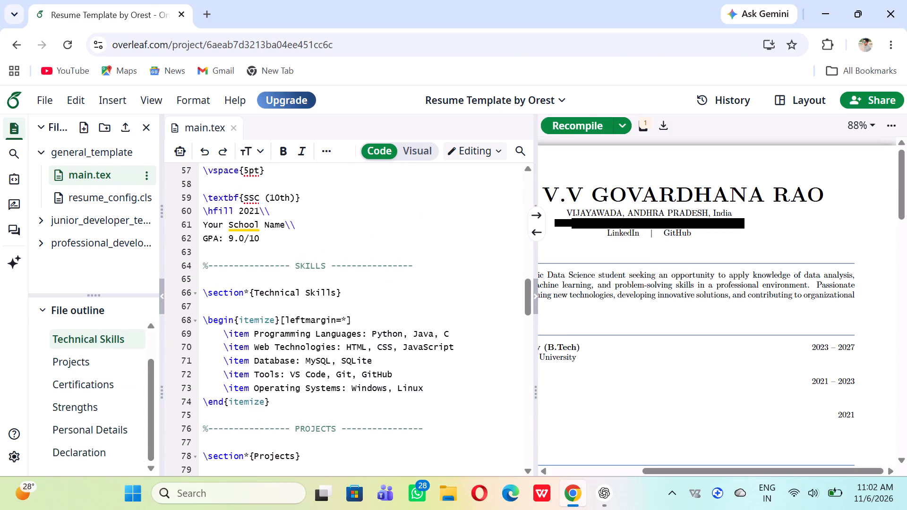
pyautogui.scroll(4, 321, 342)
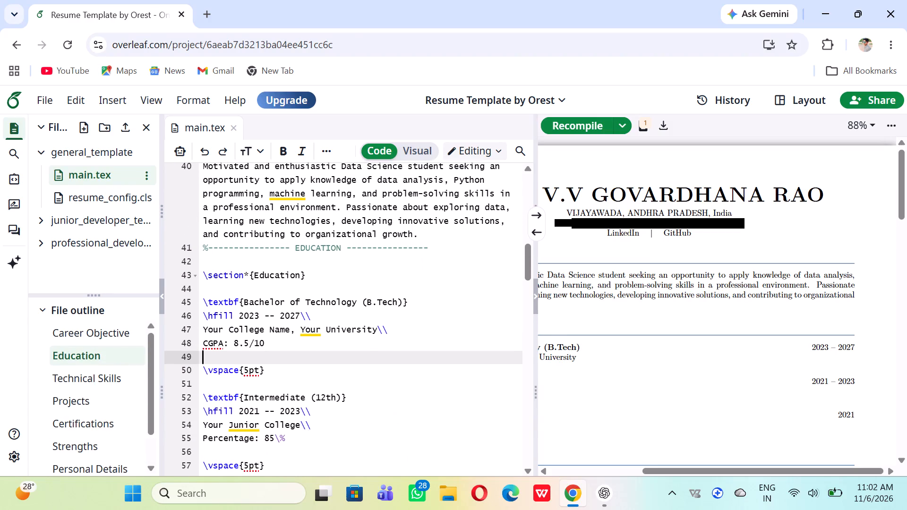
pyautogui.scroll(1, 321, 342)
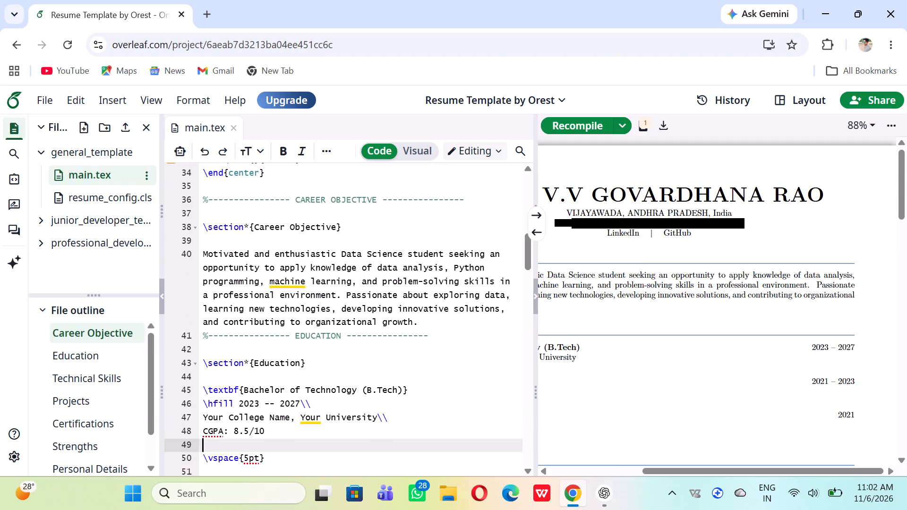
pyautogui.scroll(1, 321, 342)
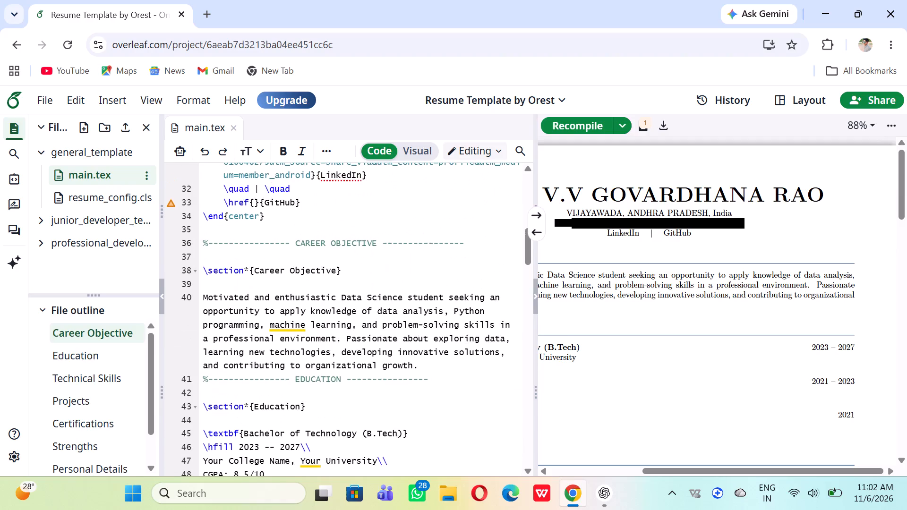
# Read through the Education, Technical Skills and Projects sections of main.tex for placeholder details that need replacing.
pyautogui.scroll(-1, 321, 342)
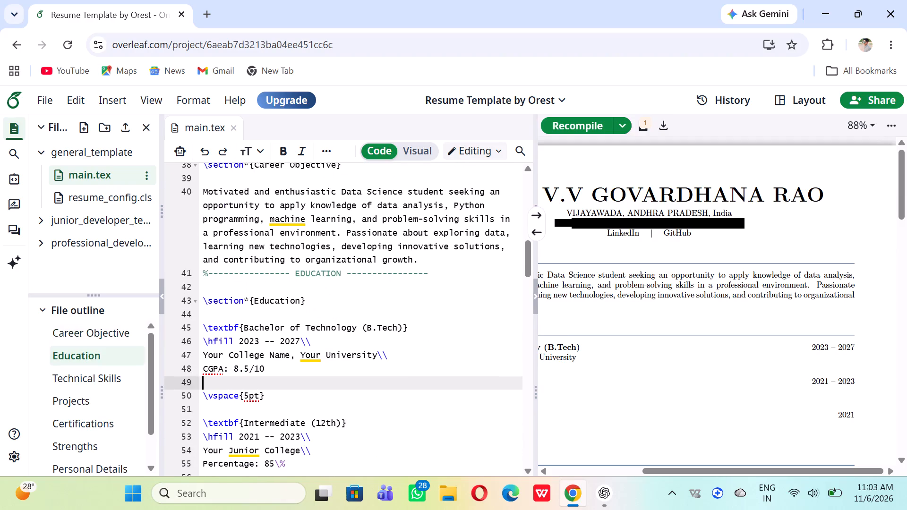
pyautogui.scroll(1, 321, 342)
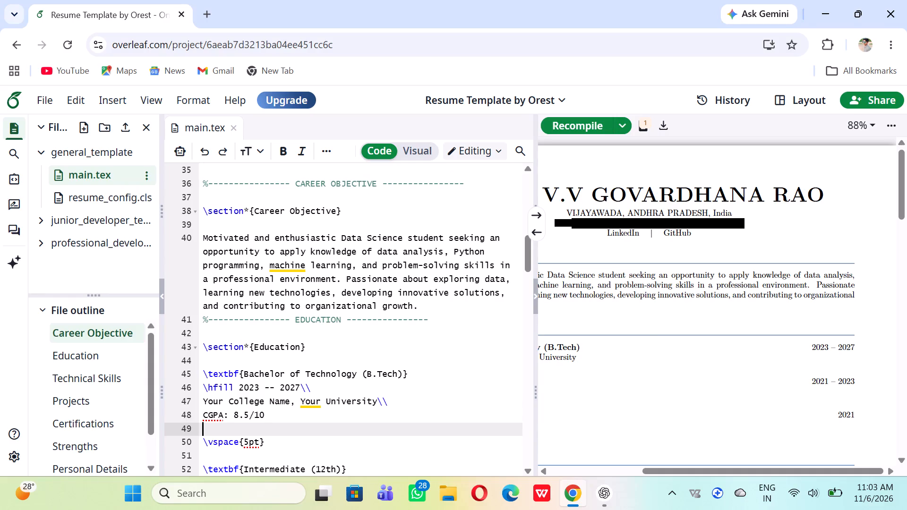
pyautogui.scroll(-1, 321, 342)
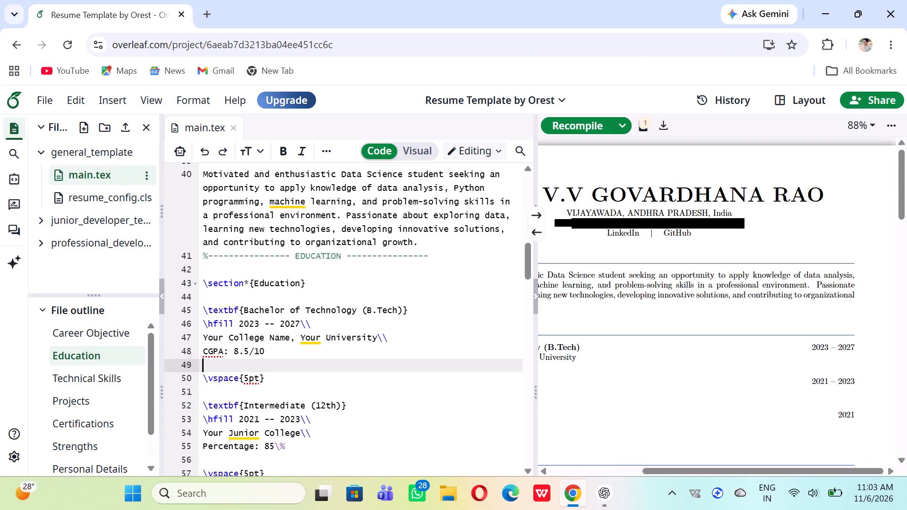
pyautogui.scroll(-1, 321, 342)
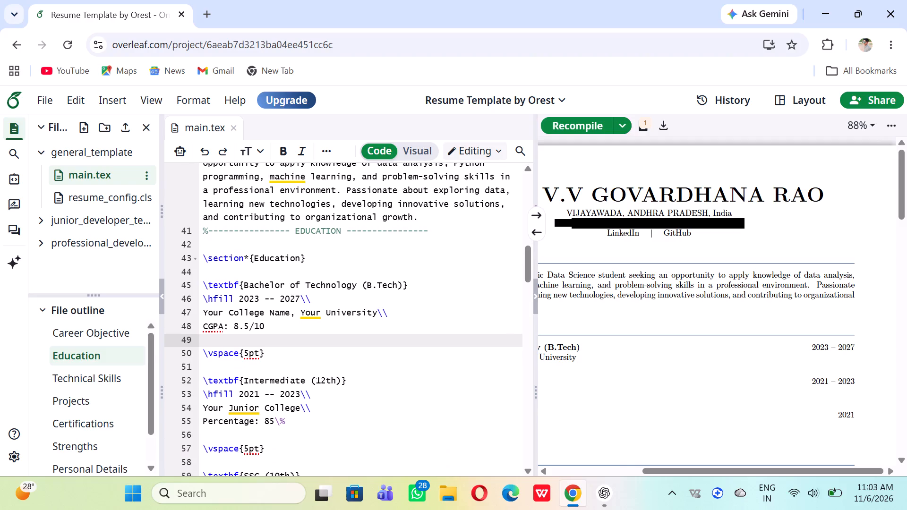
pyautogui.scroll(-1, 321, 342)
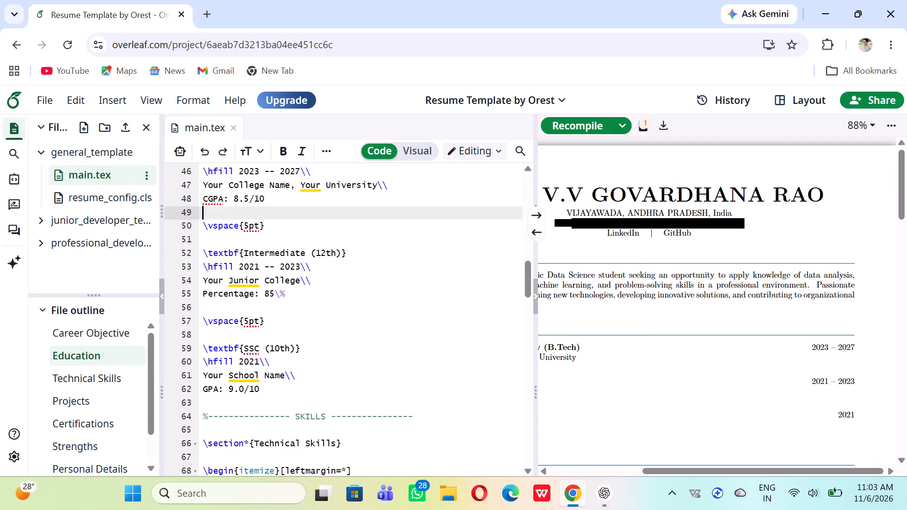
pyautogui.scroll(-3, 256, 302)
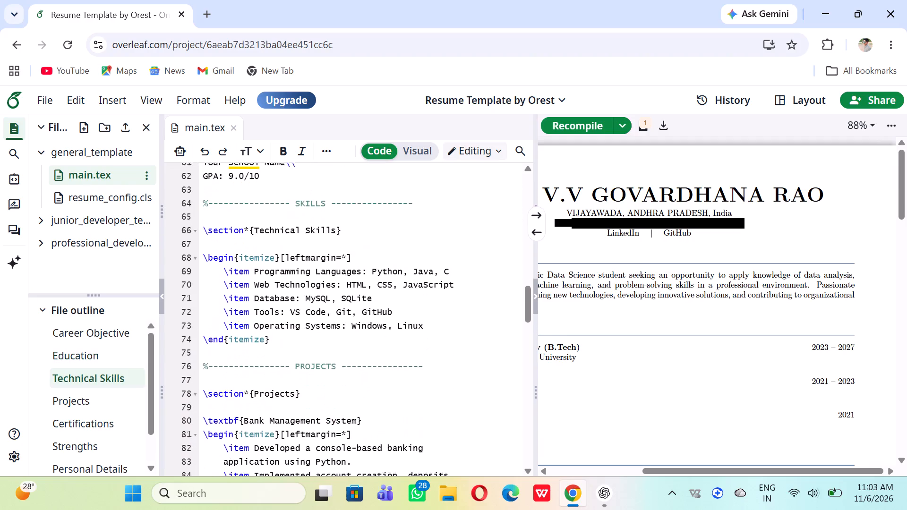
pyautogui.scroll(-1, 256, 302)
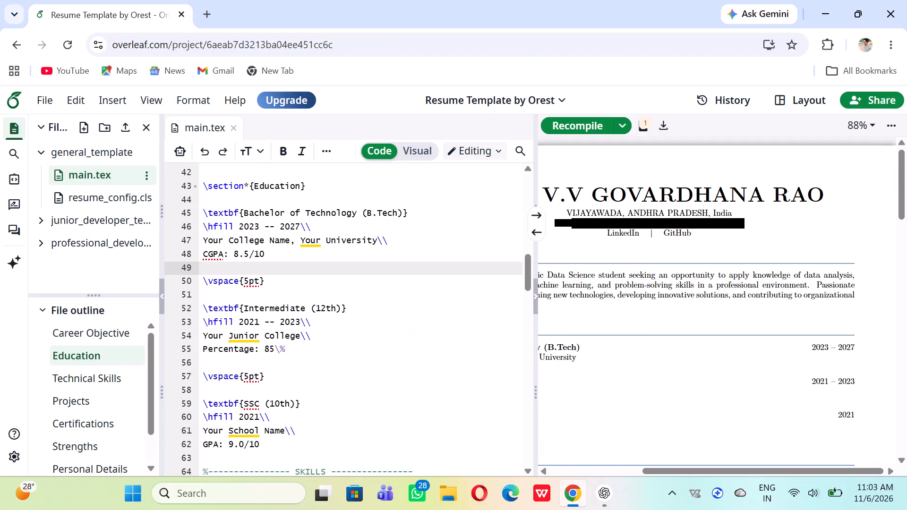
pyautogui.scroll(-2, 256, 302)
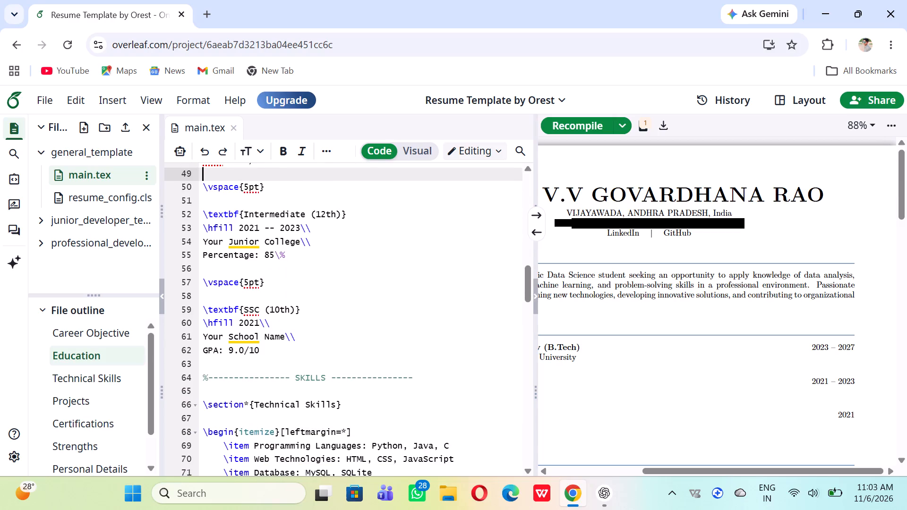
pyautogui.scroll(-2, 256, 302)
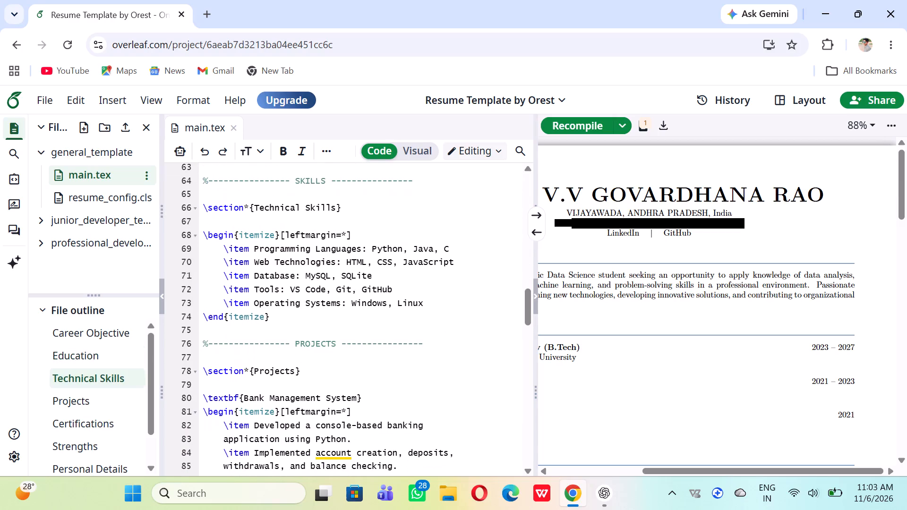
# Examine the preamble, the header contact block and the Career Objective in main.tex.
pyautogui.scroll(5, 256, 302)
pyautogui.scroll(-1, 256, 302)
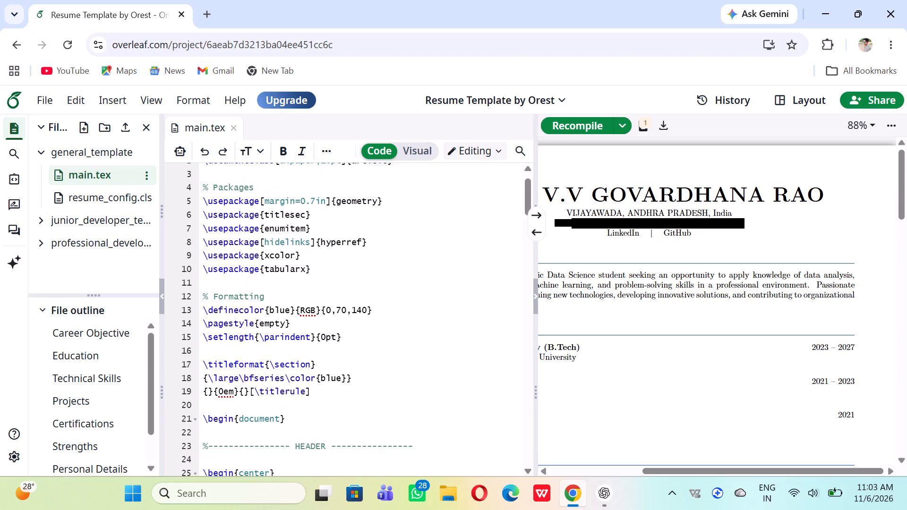
pyautogui.scroll(-1, 256, 302)
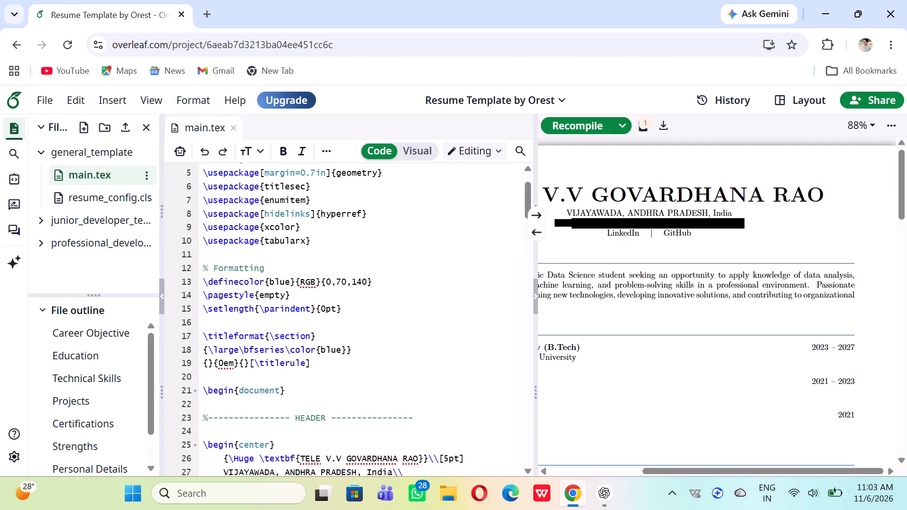
pyautogui.scroll(2, 256, 302)
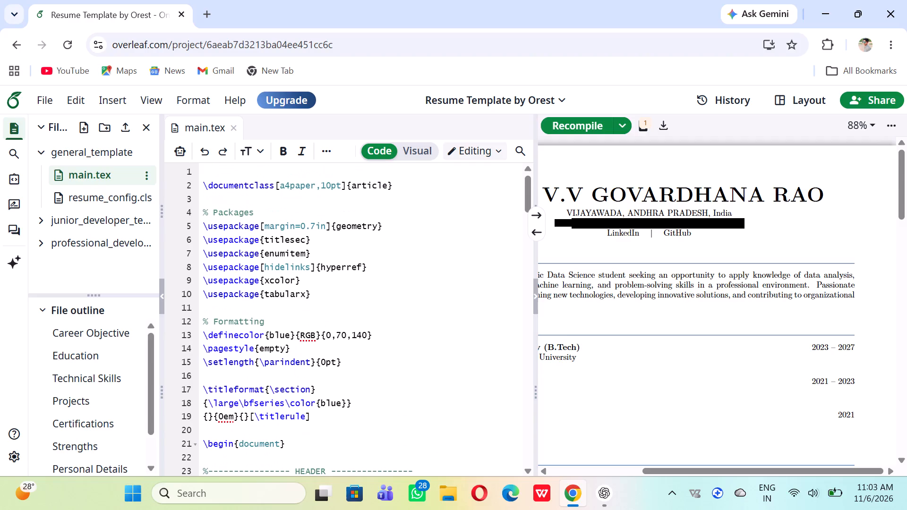
pyautogui.scroll(1, 256, 302)
pyautogui.scroll(-4, 256, 302)
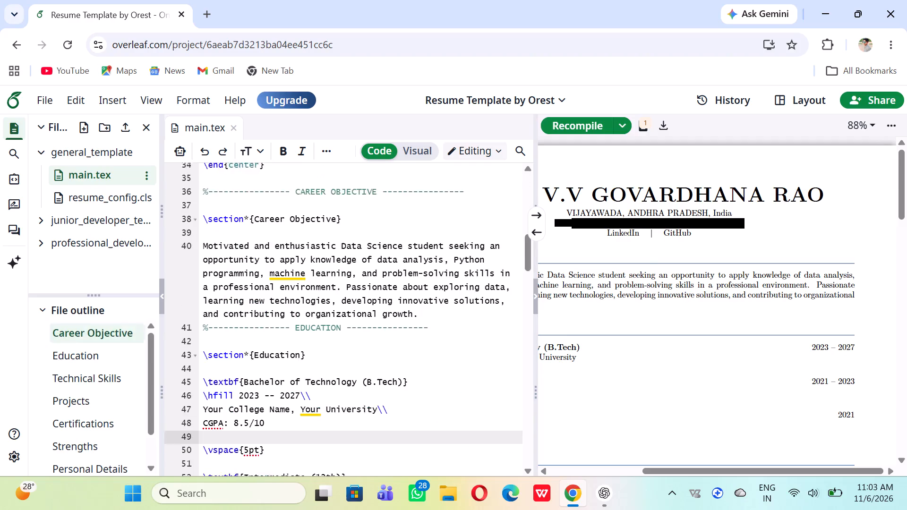
pyautogui.scroll(2, 256, 302)
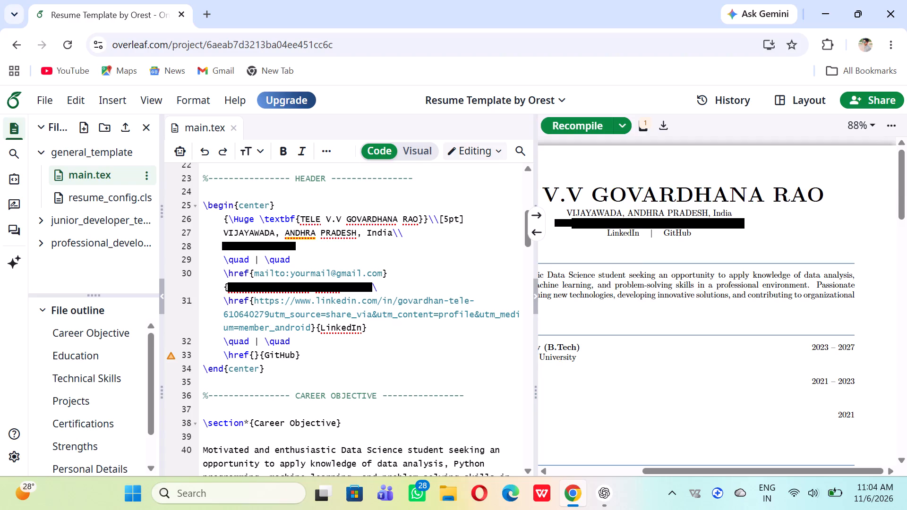
pyautogui.scroll(-1, 256, 302)
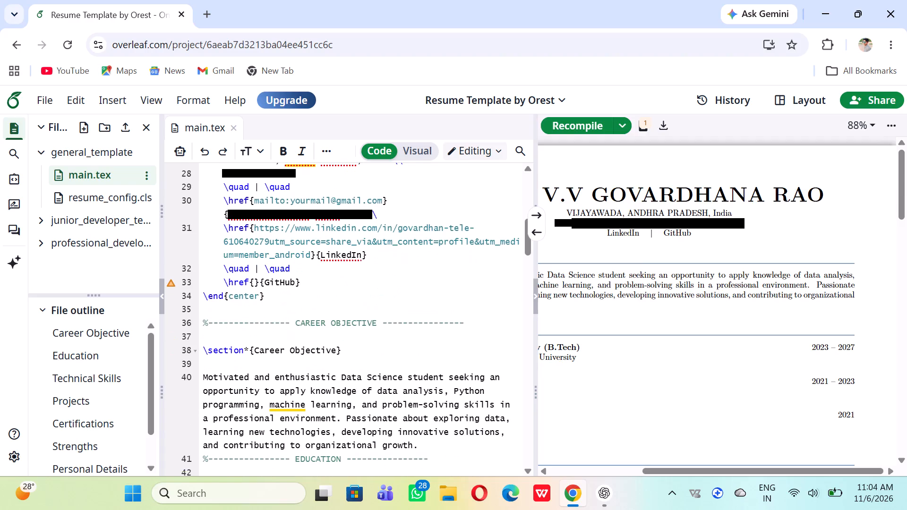
pyautogui.scroll(-1, 256, 302)
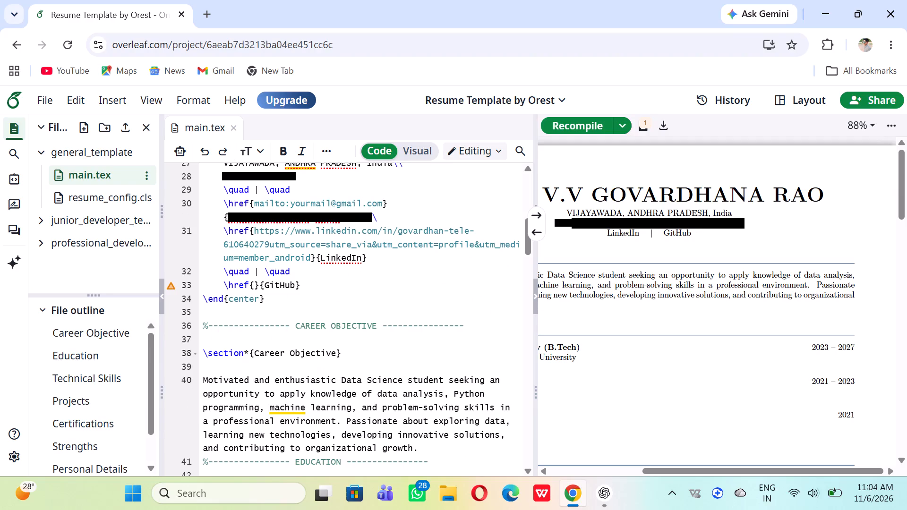
pyautogui.scroll(-1, 256, 302)
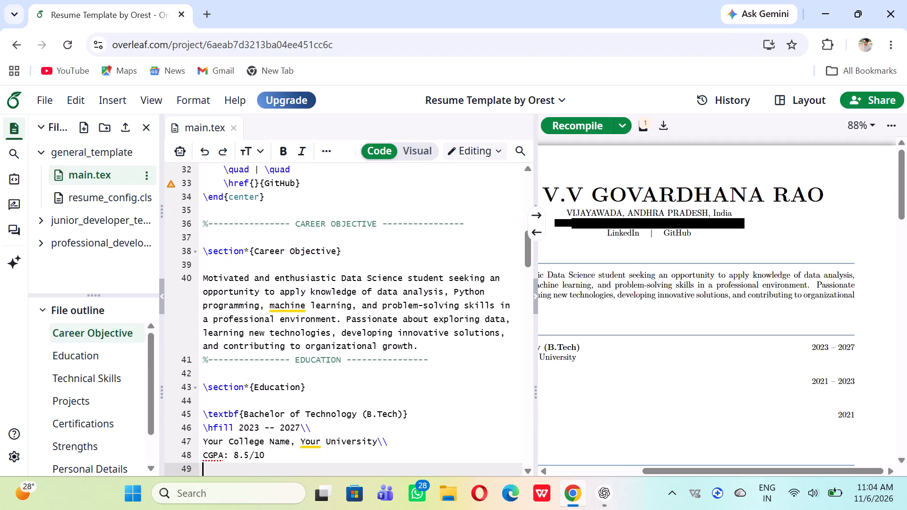
# In the Education section of main.tex, set the Bachelor of Technology (B.Tech) period to 2022 -- 2026.
pyautogui.scroll(-1, 256, 302)
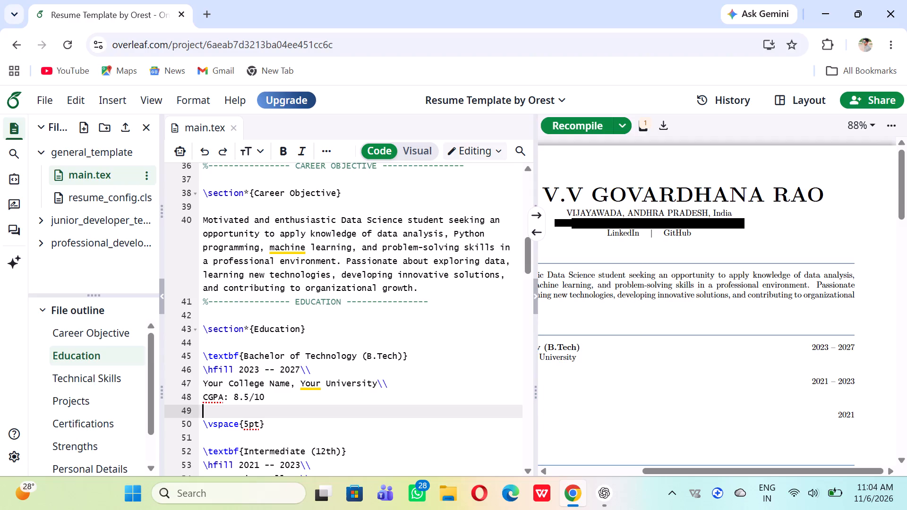
pyautogui.scroll(-1, 256, 302)
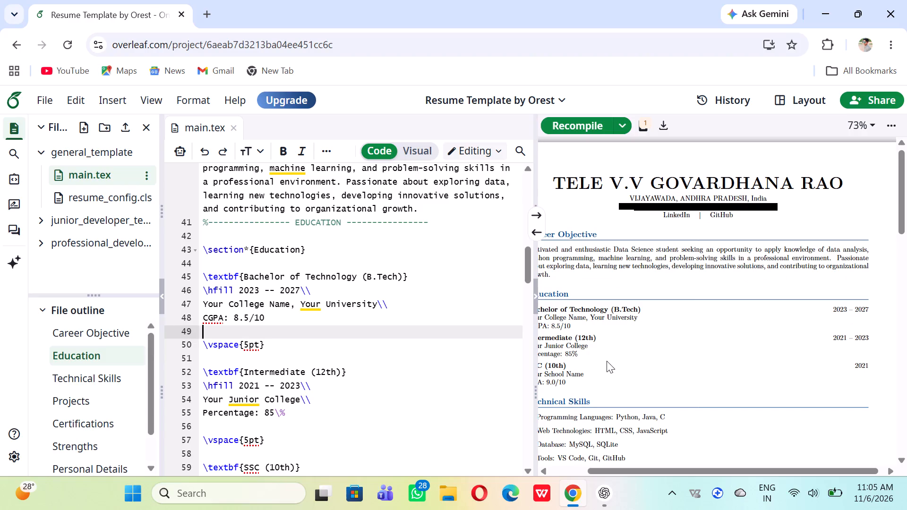
pyautogui.scroll(1, 607, 361)
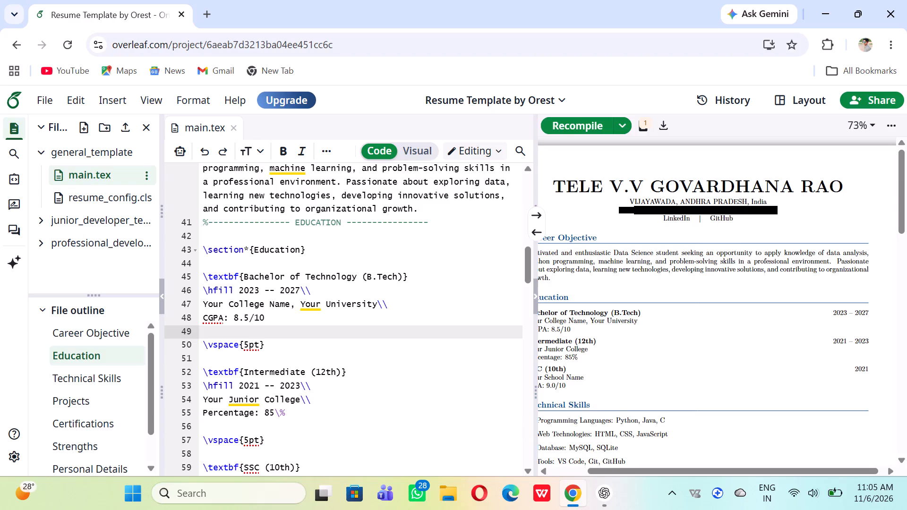
pyautogui.scroll(1, 421, 324)
pyautogui.scroll(-1, 421, 324)
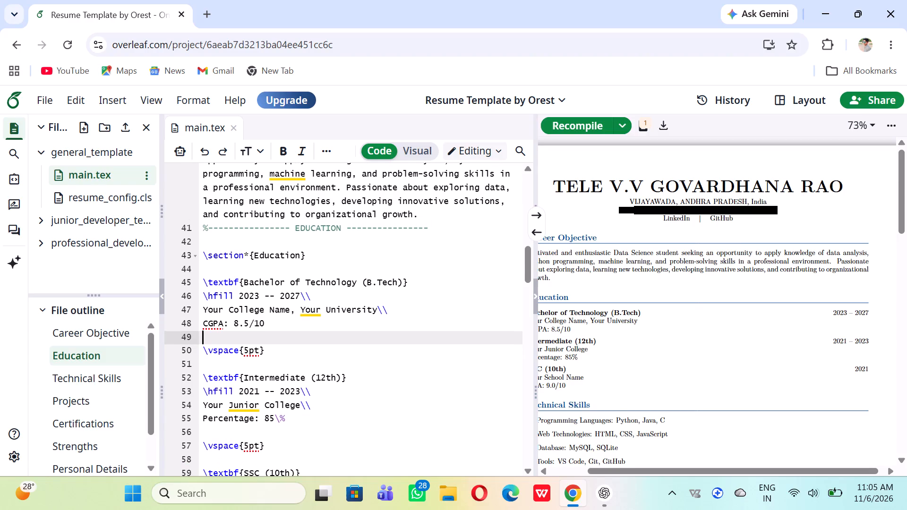
pyautogui.scroll(-1, 421, 324)
pyautogui.click(261, 297)
pyautogui.press('BackSpace')
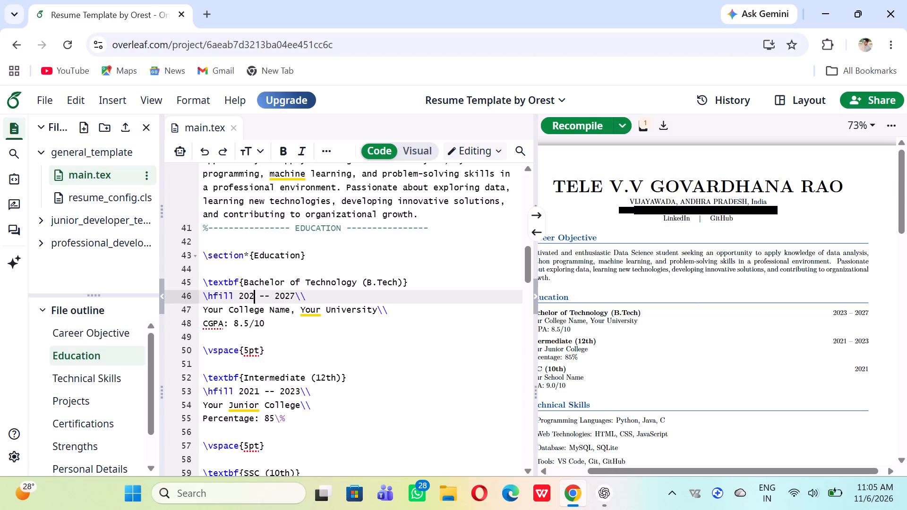
pyautogui.press('2')
pyautogui.press('Down')
pyautogui.press('Right')
pyautogui.press('Up')
pyautogui.press('Right')
pyautogui.press('Right')
pyautogui.press('Right')
pyautogui.press('Right')
pyautogui.press('Right')
pyautogui.press('Right')
pyautogui.press('Right')
pyautogui.press('Right')
pyautogui.press('Right')
pyautogui.press('Left')
pyautogui.press('Left')
pyautogui.press('BackSpace')
pyautogui.press('6')
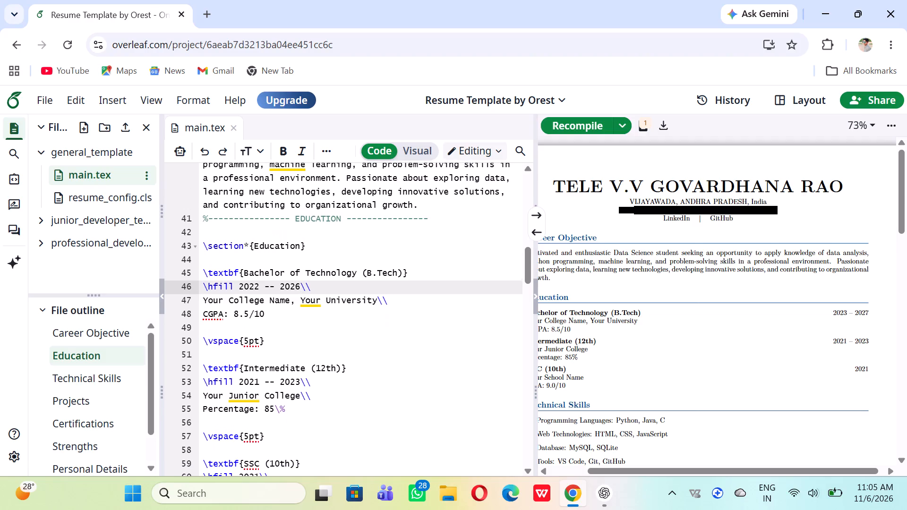
# Review main.tex from the header contact block through Education, Technical Skills and Projects to Certifications for details that still need replacing.
pyautogui.scroll(1, 261, 297)
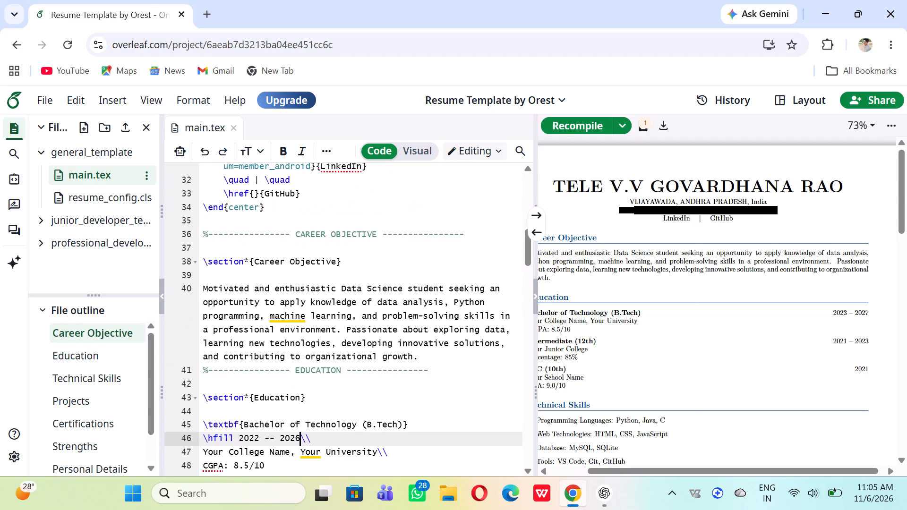
pyautogui.scroll(1, 261, 297)
pyautogui.scroll(-1, 261, 297)
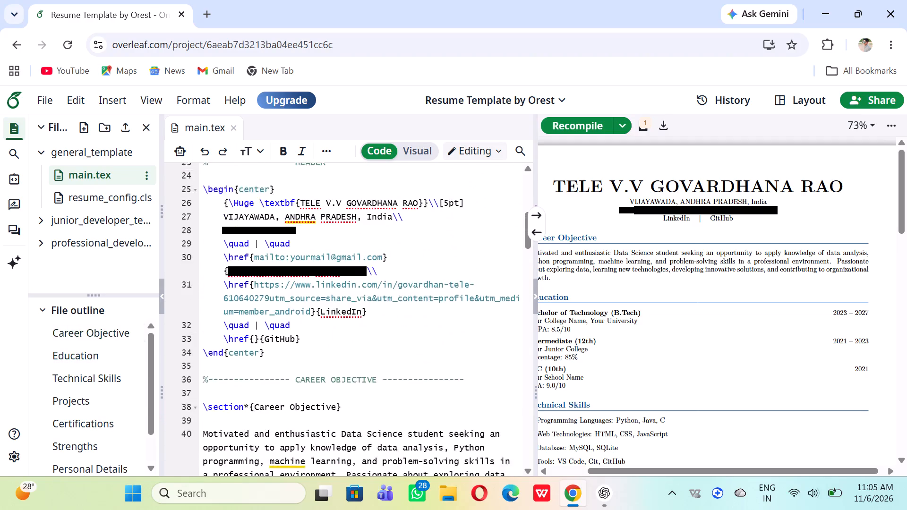
pyautogui.scroll(-3, 261, 297)
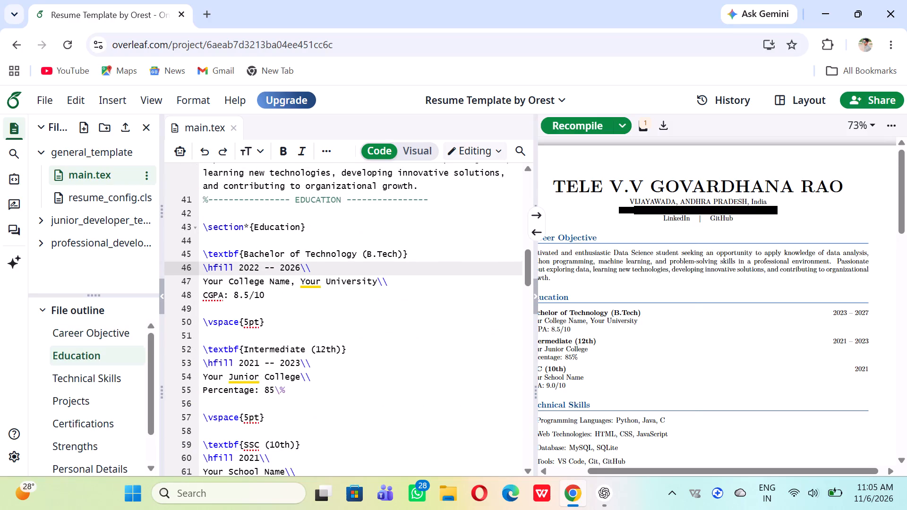
pyautogui.scroll(-2, 261, 297)
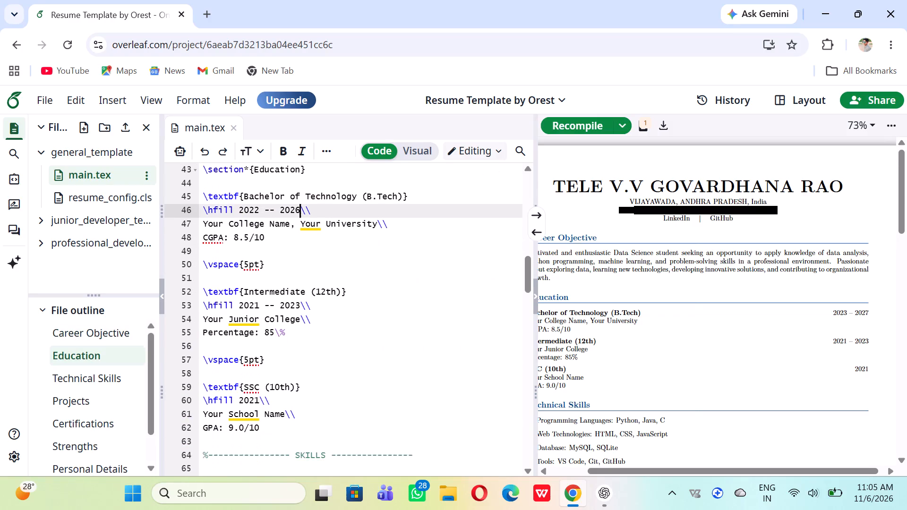
pyautogui.scroll(-1, 262, 293)
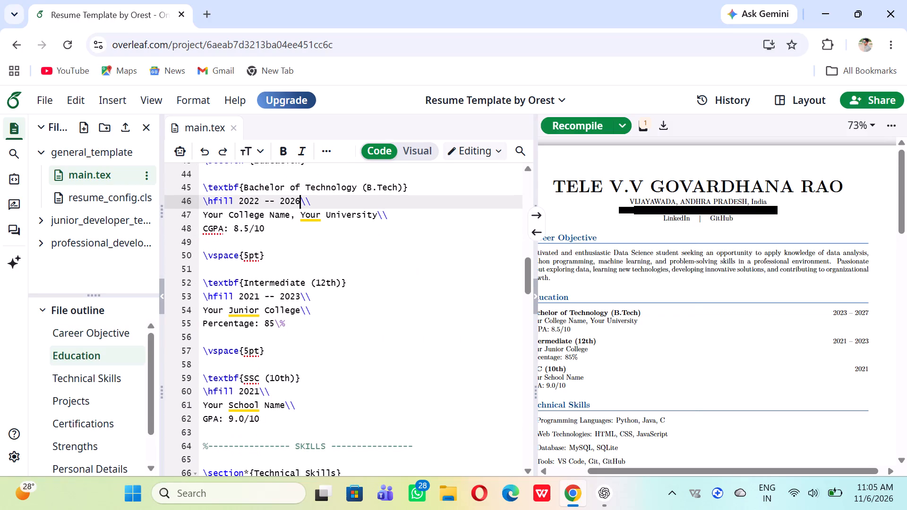
pyautogui.scroll(-1, 262, 293)
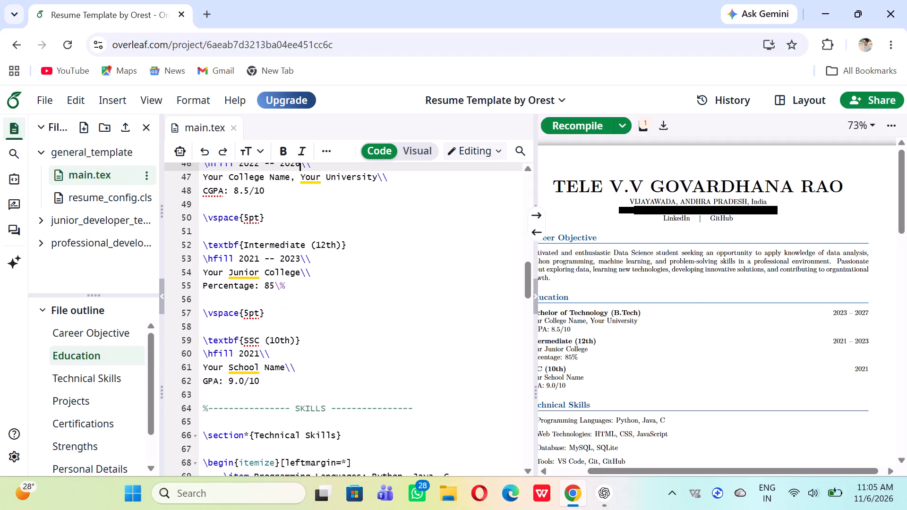
pyautogui.scroll(-1, 262, 293)
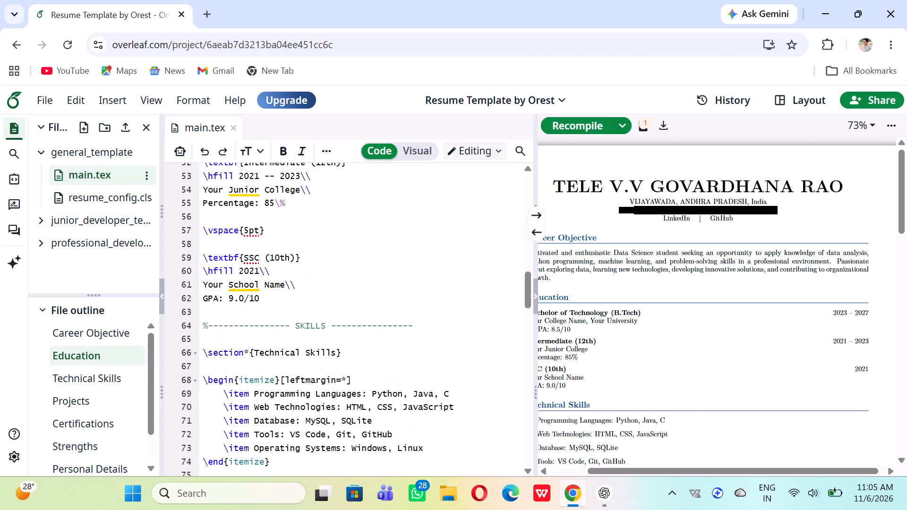
pyautogui.scroll(-1, 262, 293)
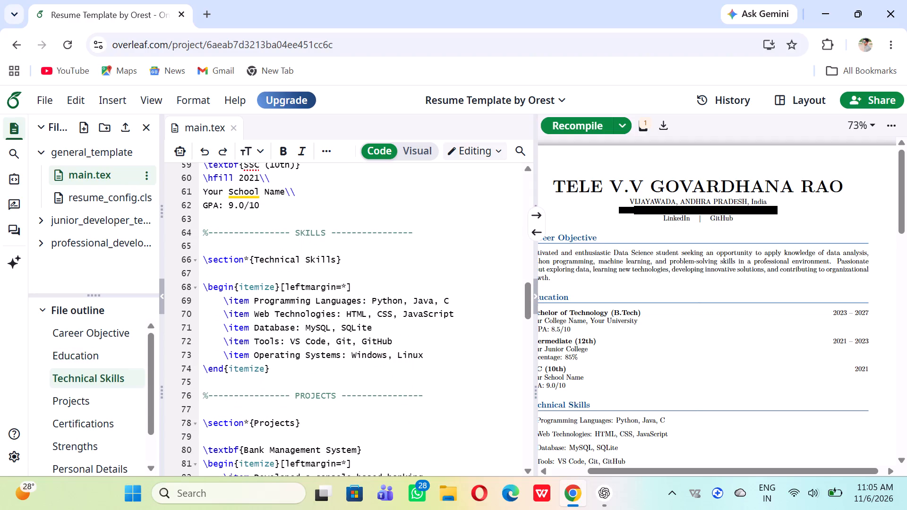
pyautogui.scroll(-3, 262, 293)
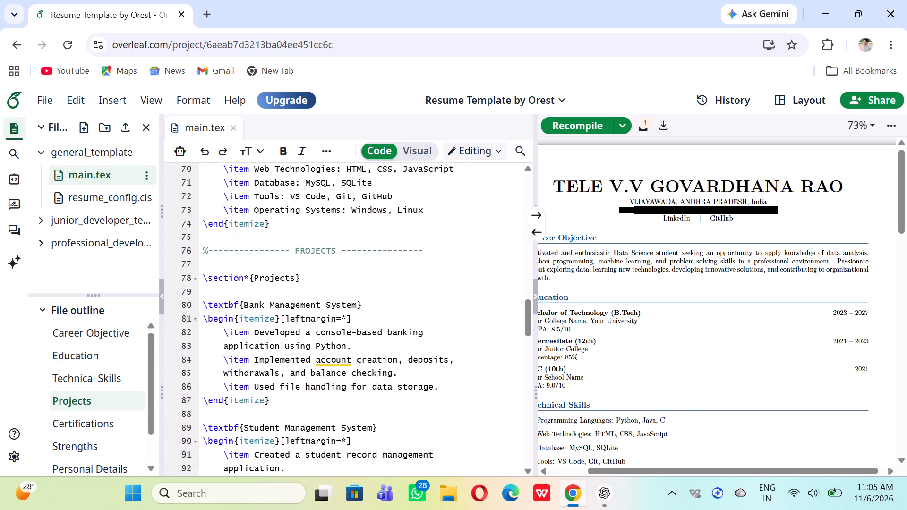
pyautogui.scroll(-3, 262, 293)
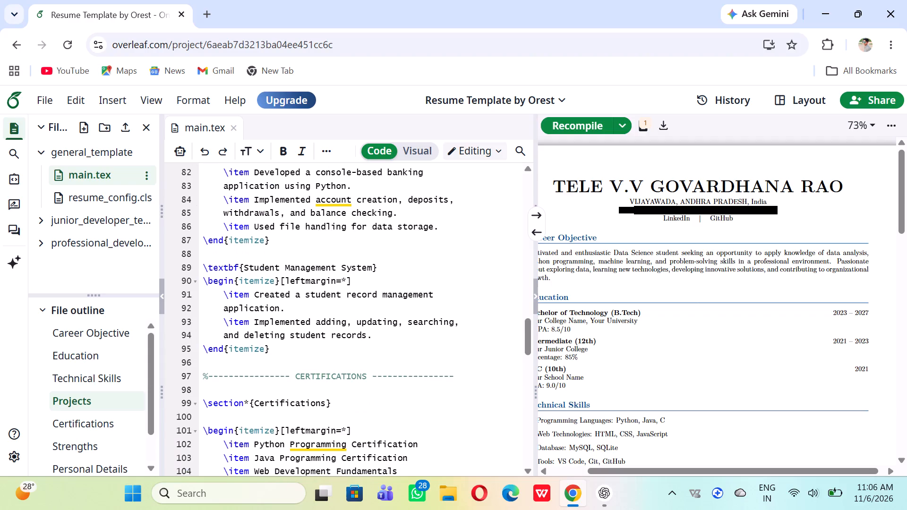
pyautogui.scroll(-1, 262, 293)
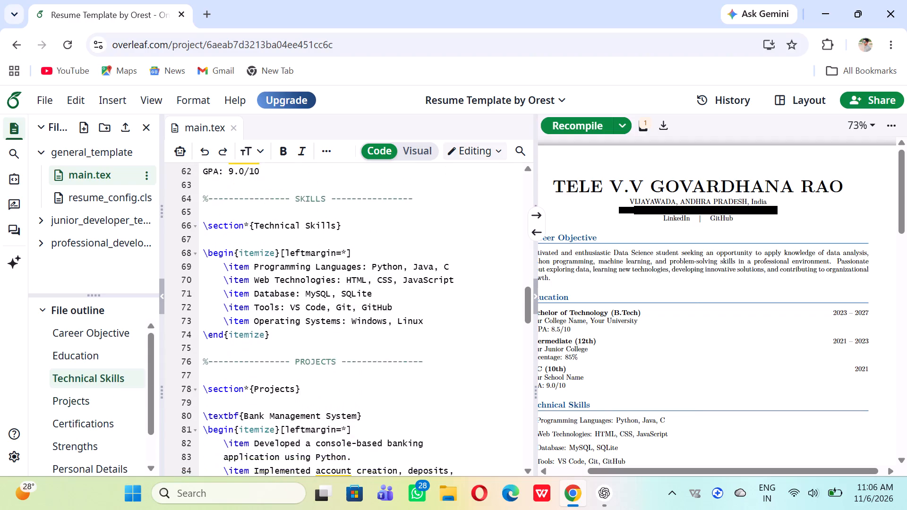
pyautogui.scroll(-4, 262, 293)
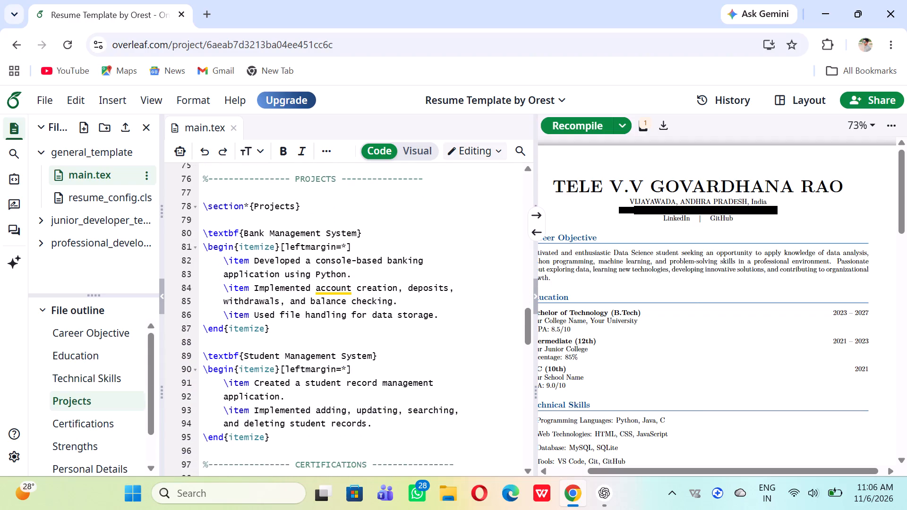
pyautogui.scroll(-1, 262, 293)
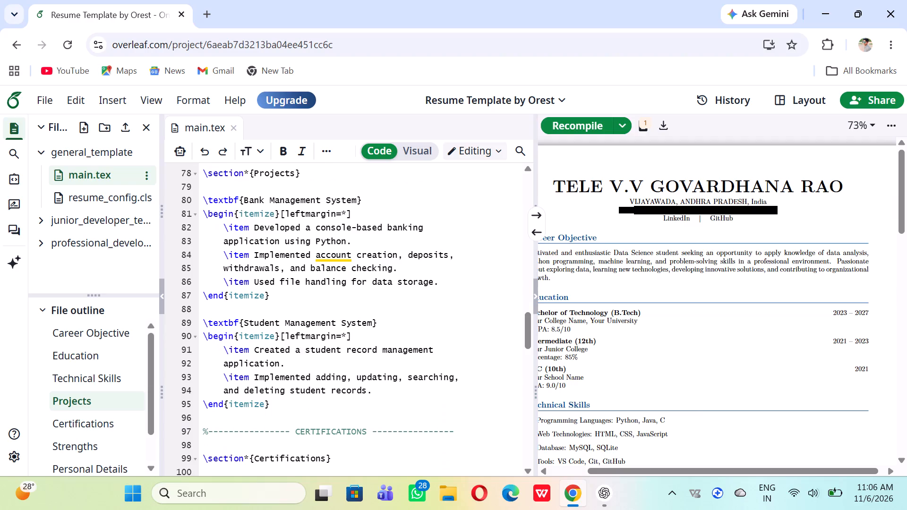
# In the header contact block of main.tex, fill the empty GitHub link target with the copied GitHub profile URL and recompile.
pyautogui.scroll(1, 300, 250)
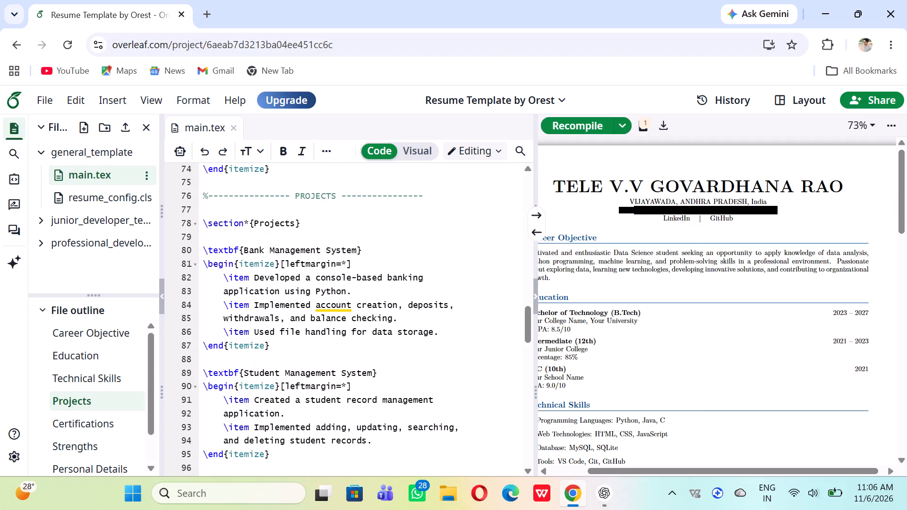
pyautogui.scroll(2, 300, 250)
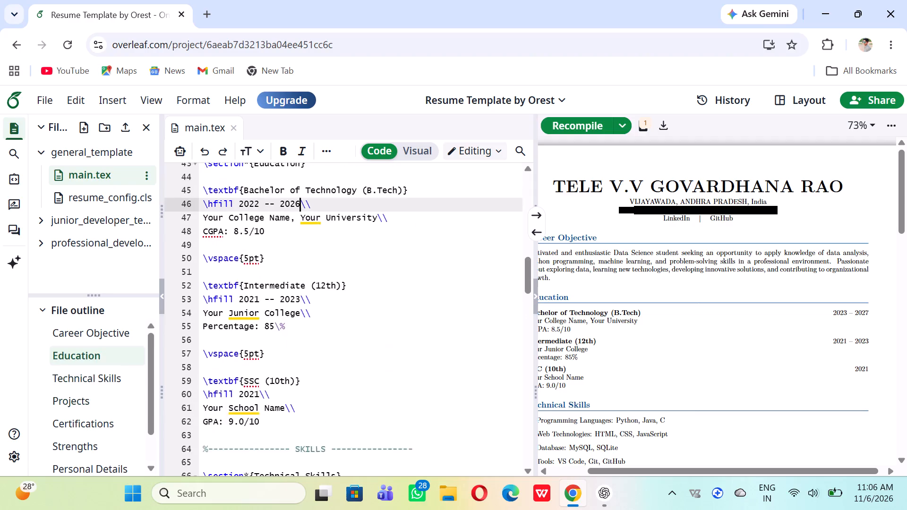
pyautogui.scroll(4, 300, 250)
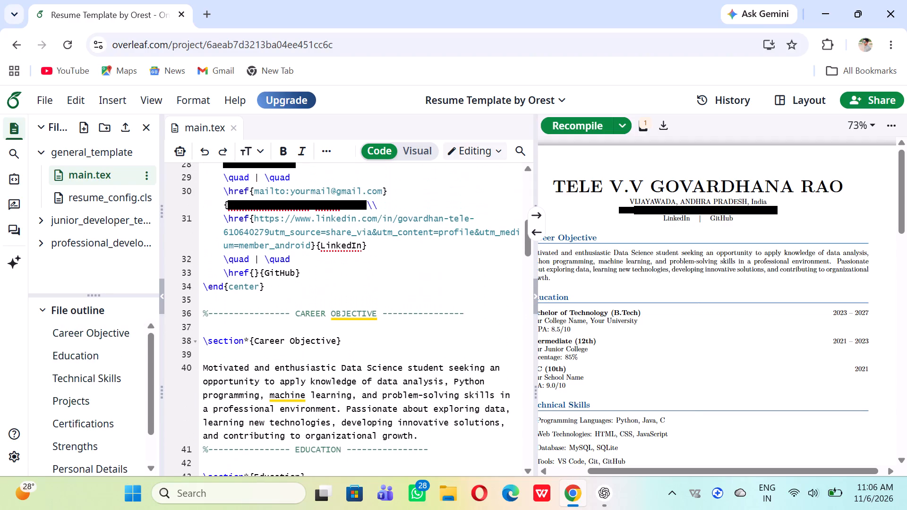
pyautogui.click(255, 275)
pyautogui.hotkey('ctrl', 'v')
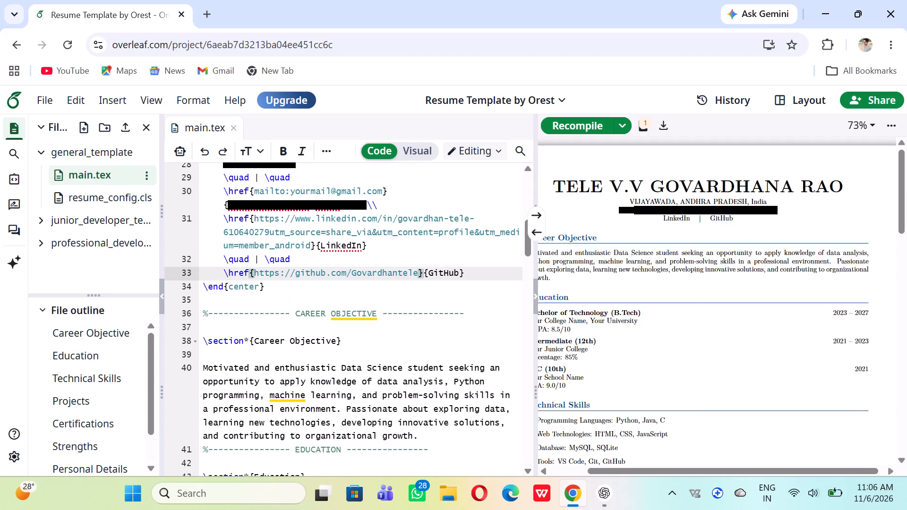
pyautogui.hotkey('ctrl', 's')
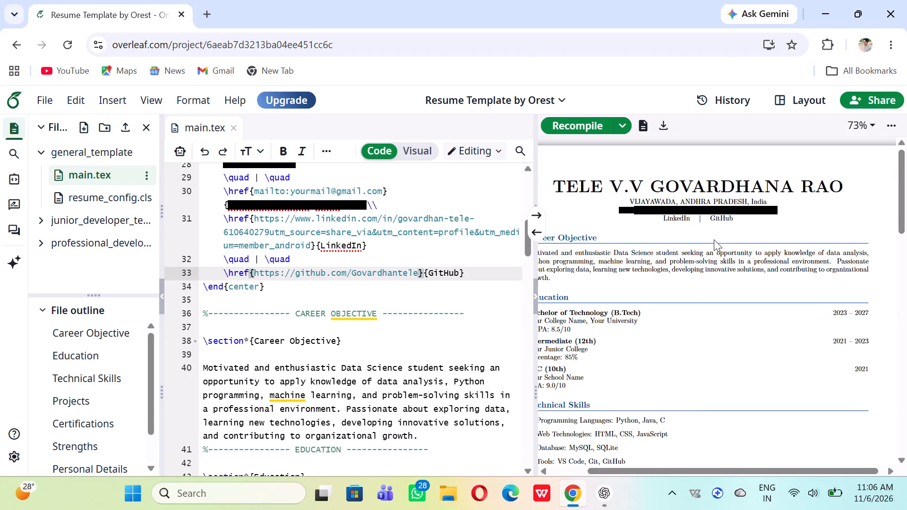
# Test the GitHub link in the compiled résumé, and examine the profile page and its grainpalette rice-type classification repository.
pyautogui.click(723, 218)
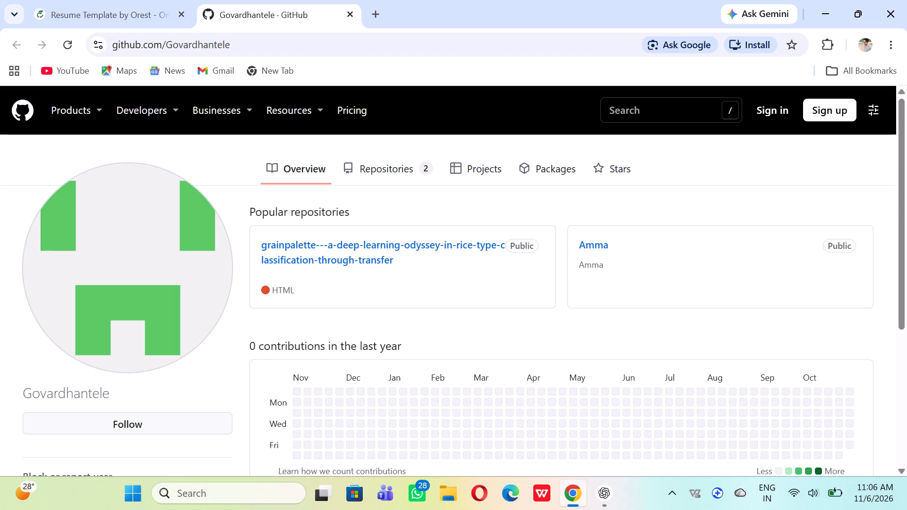
pyautogui.click(439, 251)
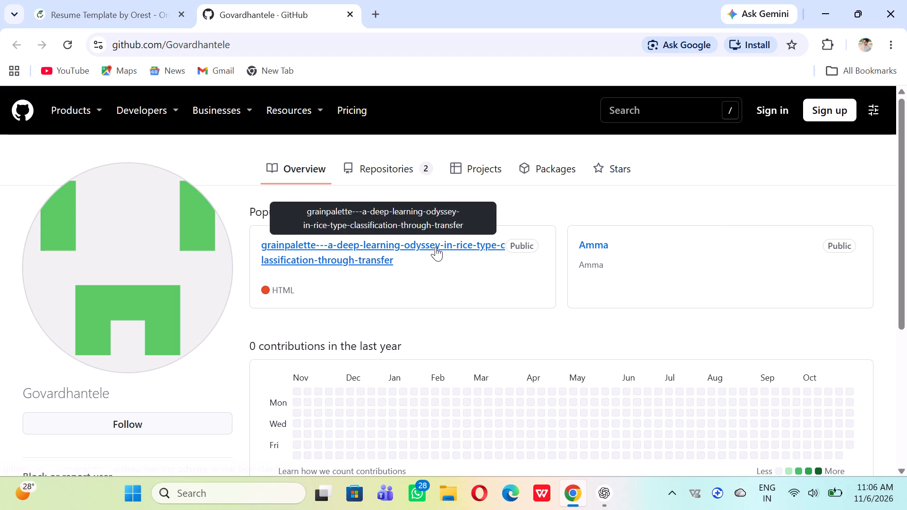
pyautogui.keyDown('ctrl'); pyautogui.click(436, 246); pyautogui.keyUp('ctrl')
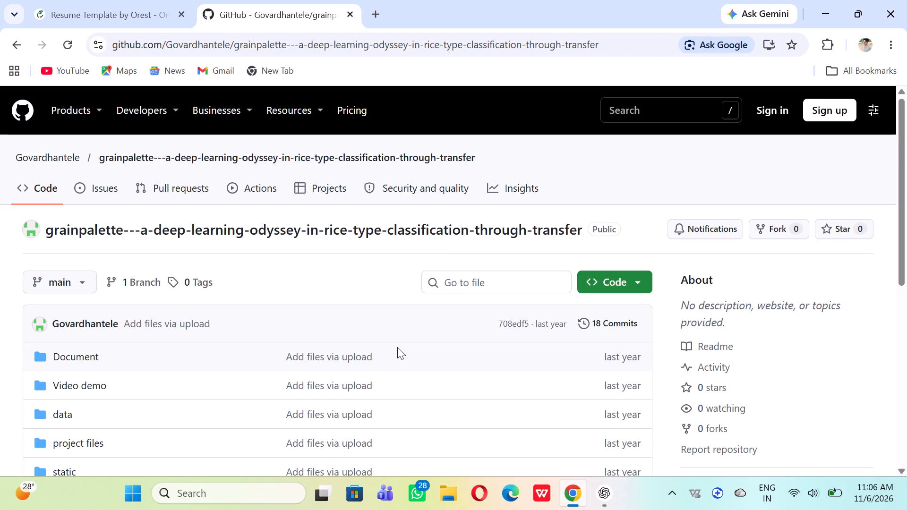
pyautogui.scroll(-2, 397, 347)
pyautogui.scroll(3, 397, 347)
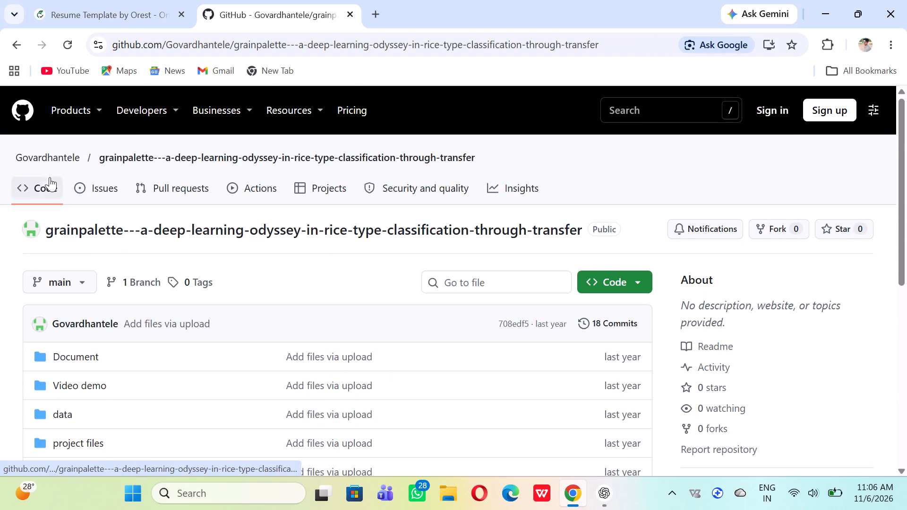
pyautogui.click(15, 51)
pyautogui.scroll(-1, 389, 219)
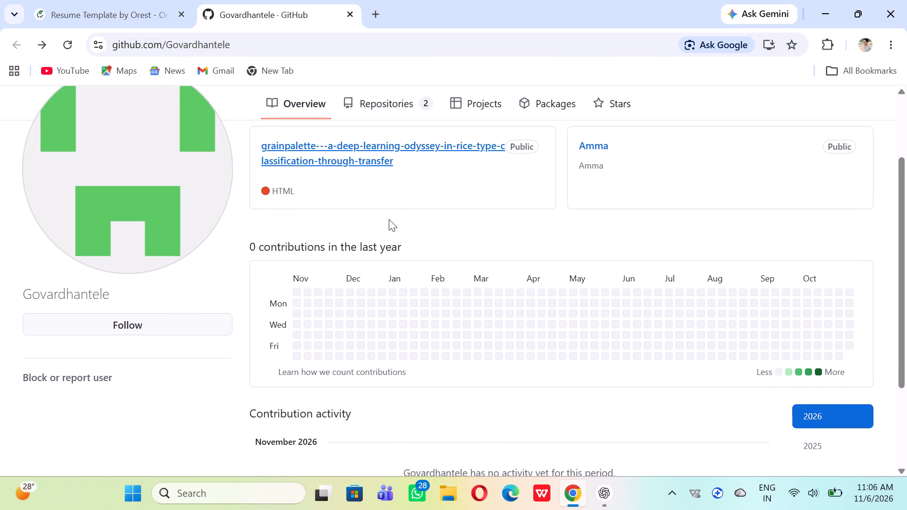
pyautogui.scroll(-1, 389, 219)
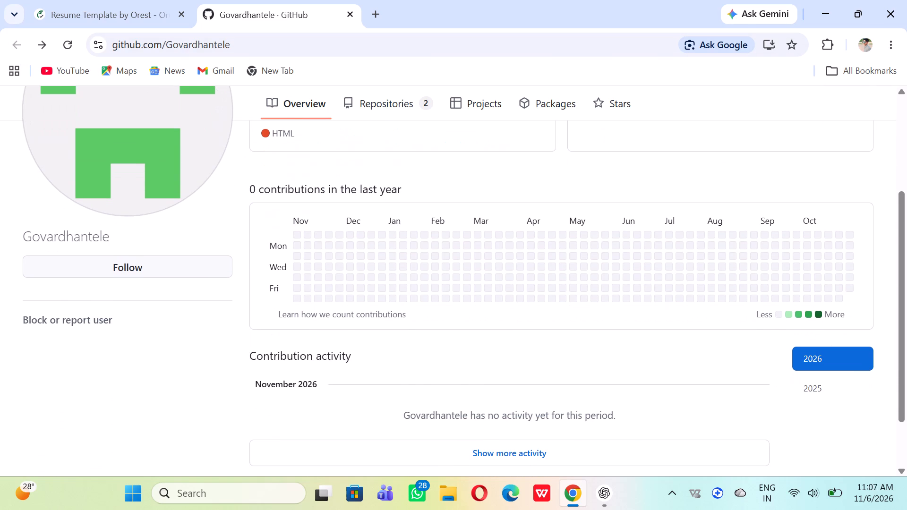
pyautogui.scroll(3, 389, 219)
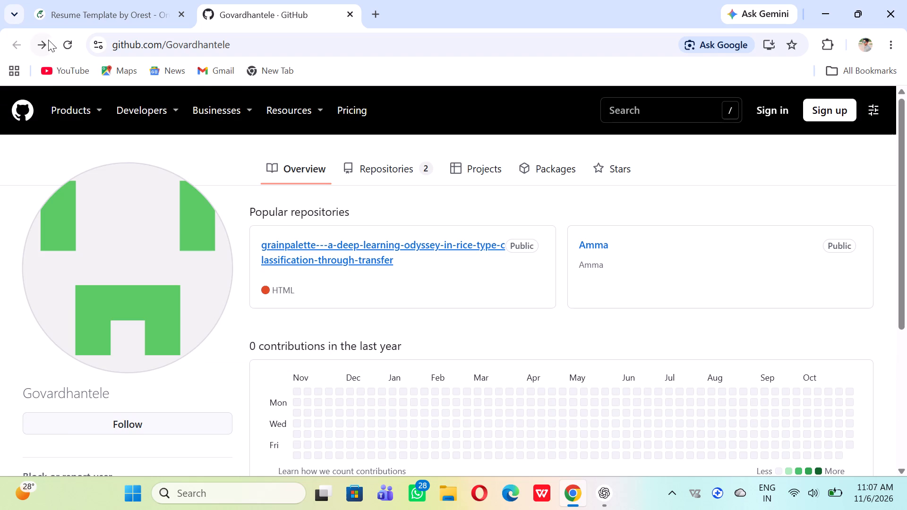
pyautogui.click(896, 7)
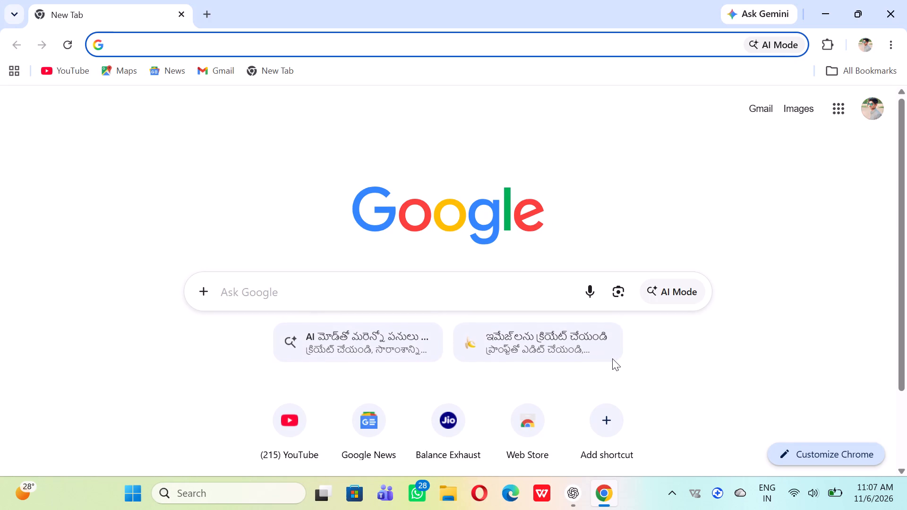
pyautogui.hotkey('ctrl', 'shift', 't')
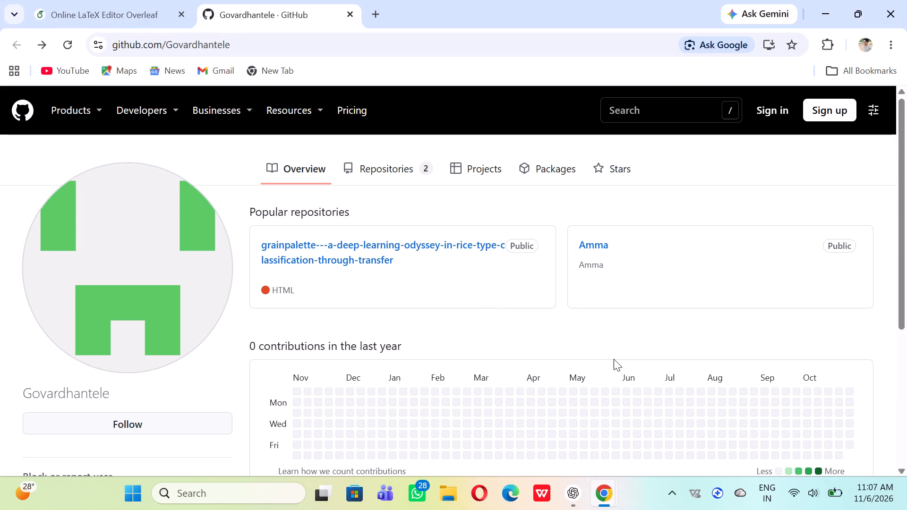
# Return to the Overleaf résumé and check the compiled page from Education to Projects.
pyautogui.click(88, 0)
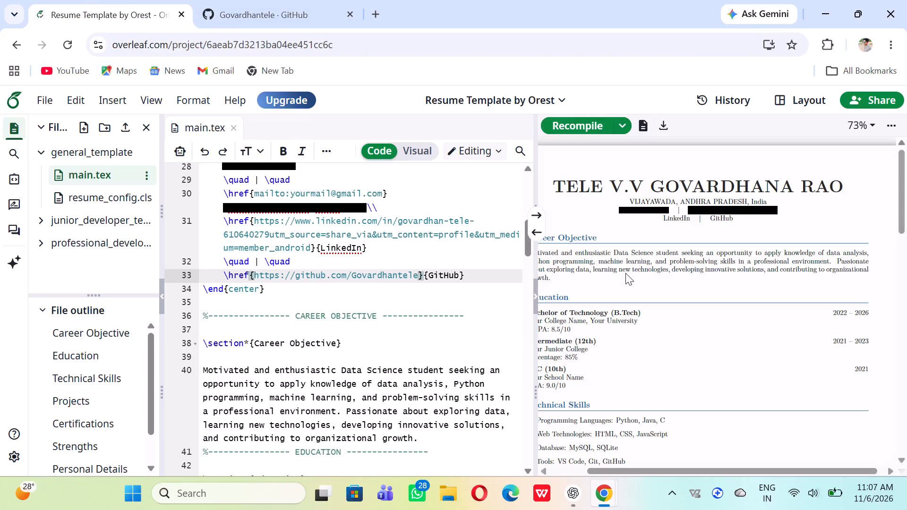
pyautogui.hscroll(4, 625, 273)
pyautogui.scroll(-1, 625, 273)
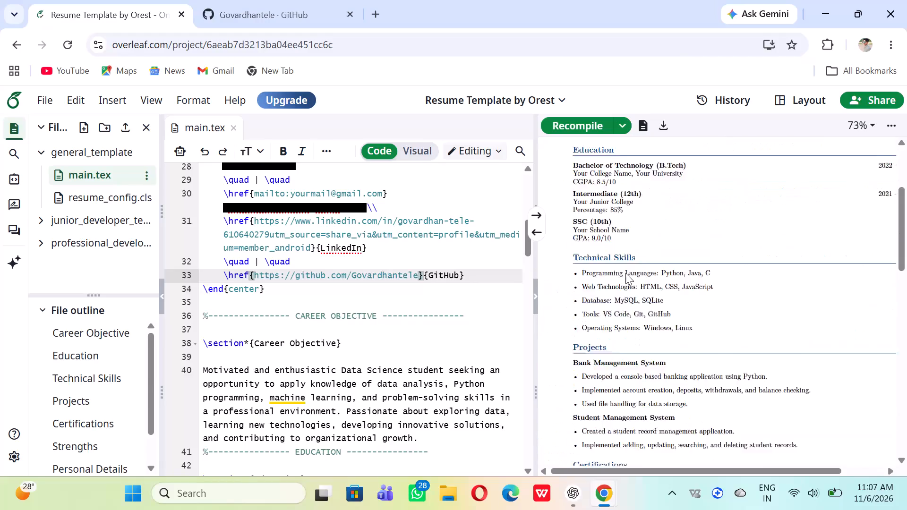
pyautogui.scroll(-1, 625, 273)
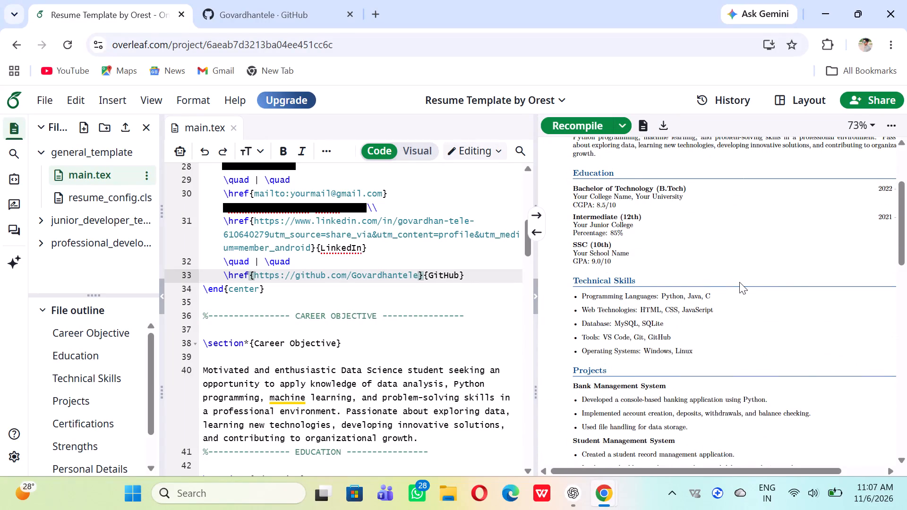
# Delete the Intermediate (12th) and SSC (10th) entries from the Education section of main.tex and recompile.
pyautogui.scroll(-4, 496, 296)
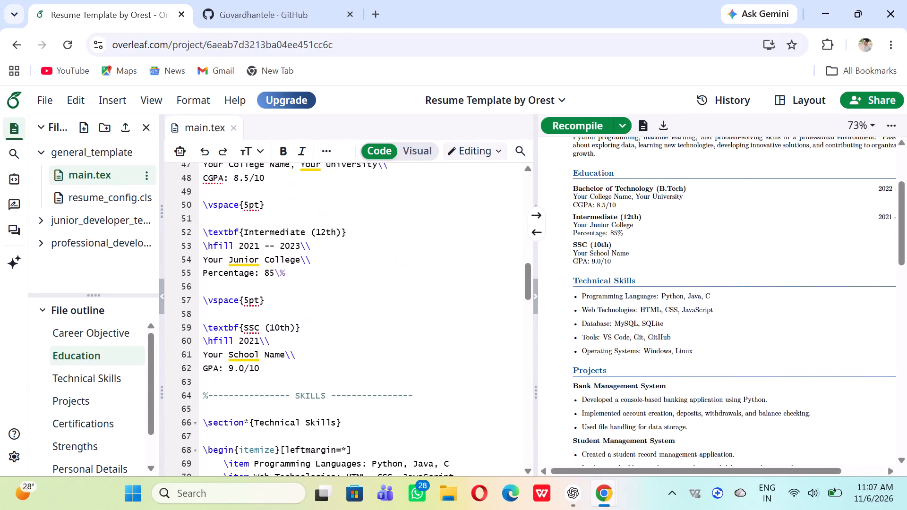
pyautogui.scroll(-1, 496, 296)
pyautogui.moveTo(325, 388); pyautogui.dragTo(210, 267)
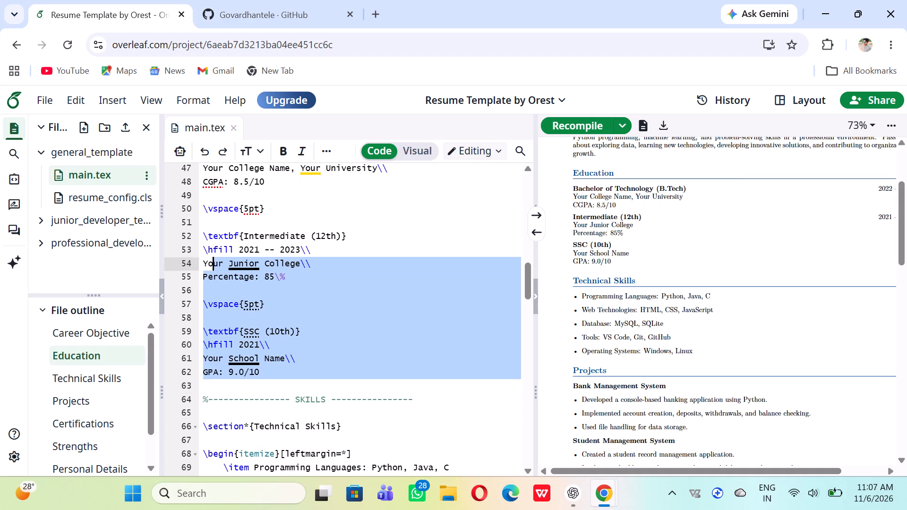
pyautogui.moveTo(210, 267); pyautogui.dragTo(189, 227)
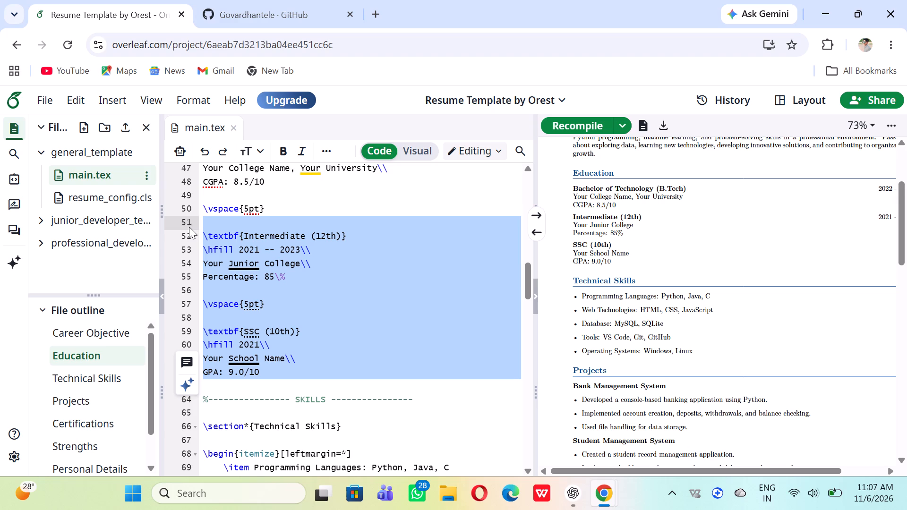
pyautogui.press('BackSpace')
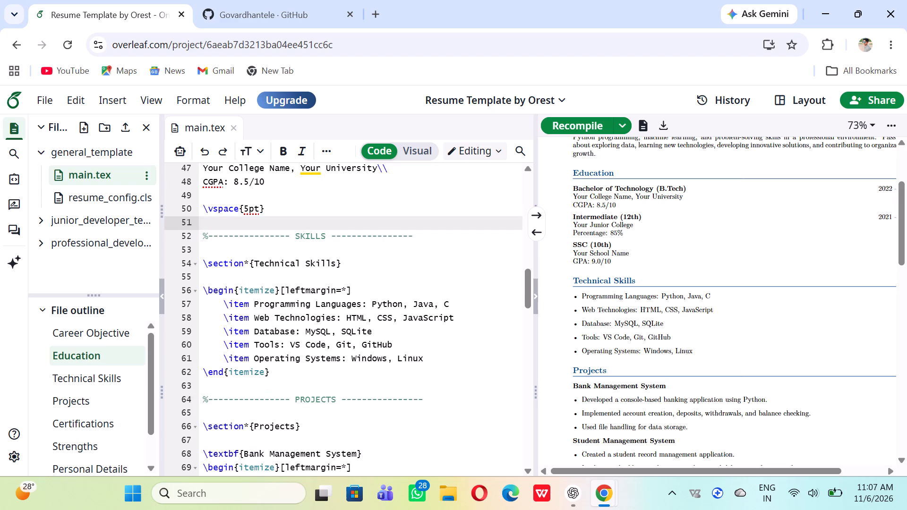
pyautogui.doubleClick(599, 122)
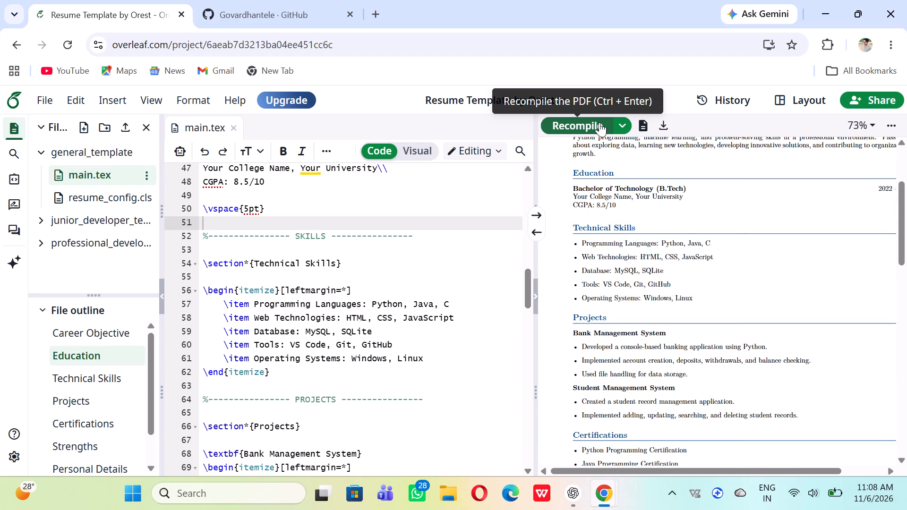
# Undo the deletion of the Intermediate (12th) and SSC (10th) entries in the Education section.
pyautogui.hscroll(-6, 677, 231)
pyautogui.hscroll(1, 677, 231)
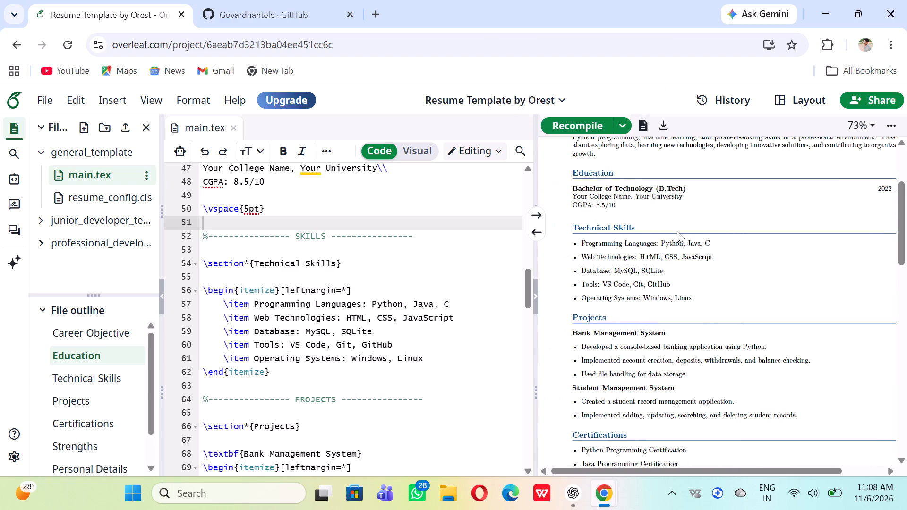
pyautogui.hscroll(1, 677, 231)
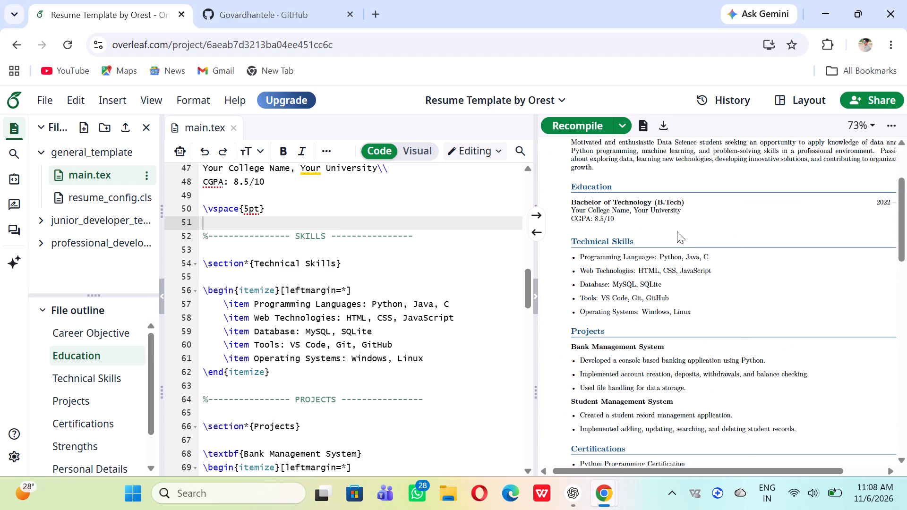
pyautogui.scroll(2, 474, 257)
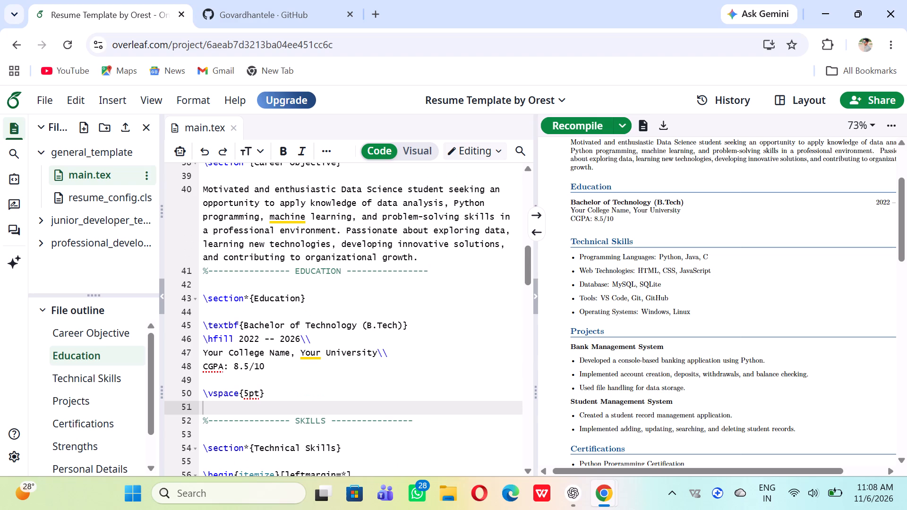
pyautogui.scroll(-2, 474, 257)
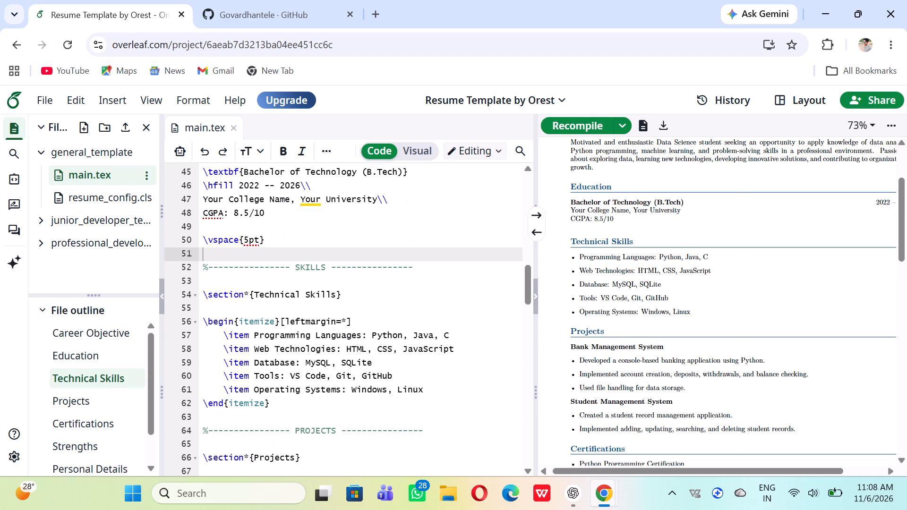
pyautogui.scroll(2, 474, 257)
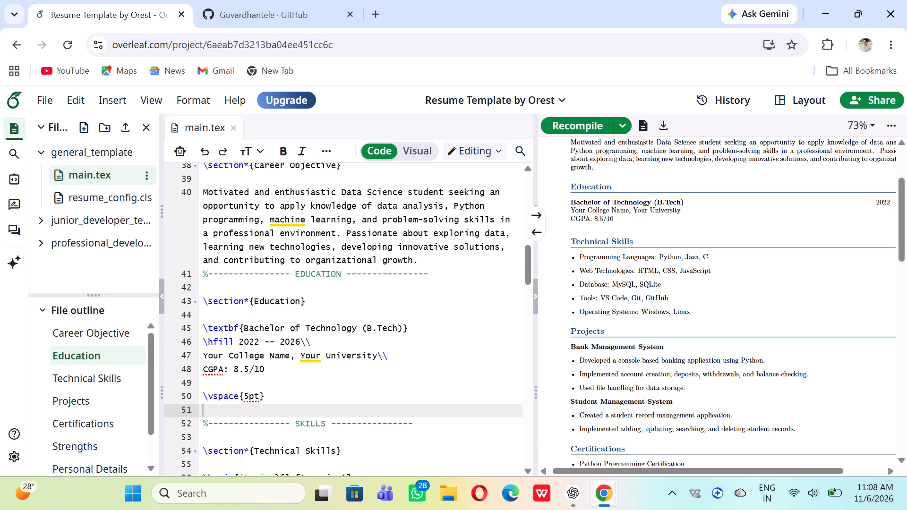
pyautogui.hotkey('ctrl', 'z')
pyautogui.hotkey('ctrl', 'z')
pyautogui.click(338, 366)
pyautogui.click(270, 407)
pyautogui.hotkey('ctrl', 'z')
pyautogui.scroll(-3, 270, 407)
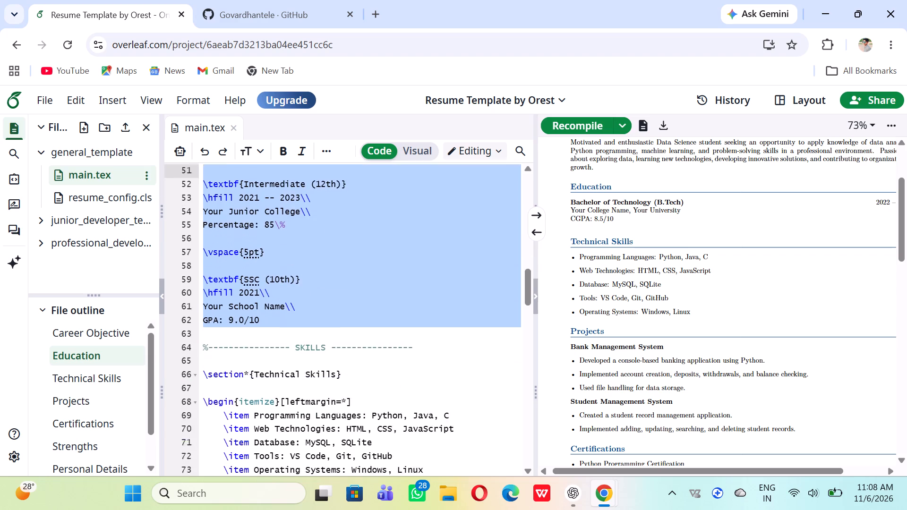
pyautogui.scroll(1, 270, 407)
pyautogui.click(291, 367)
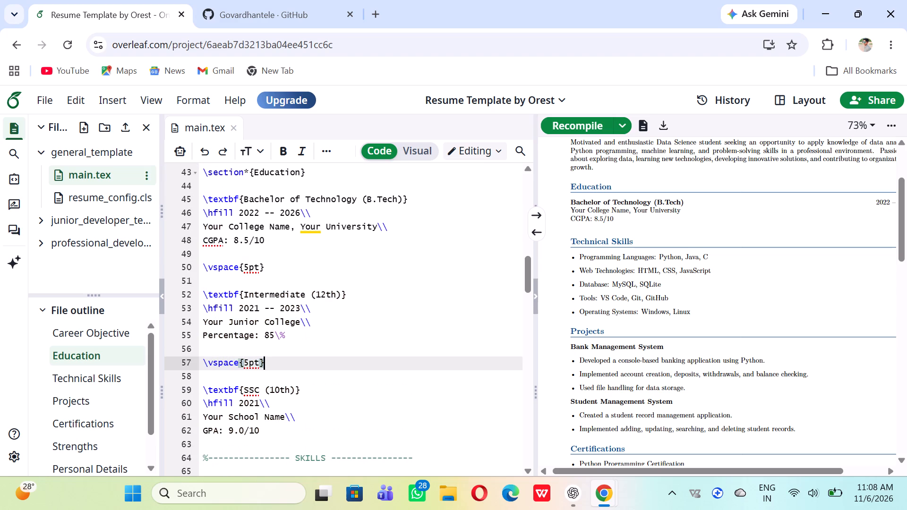
# Review main.tex and the compiled résumé from Education through Projects and Strengths to Personal Details and Declaration for placeholder content.
pyautogui.scroll(1, 291, 367)
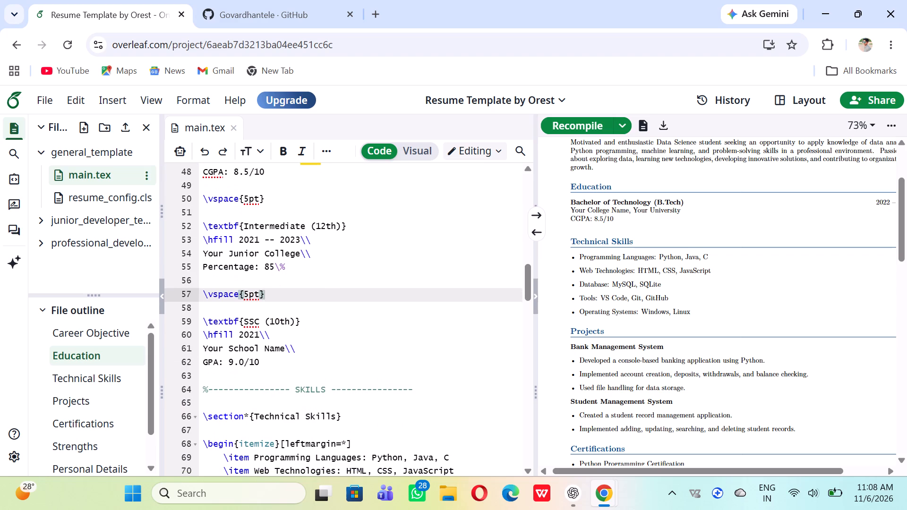
pyautogui.scroll(2, 291, 367)
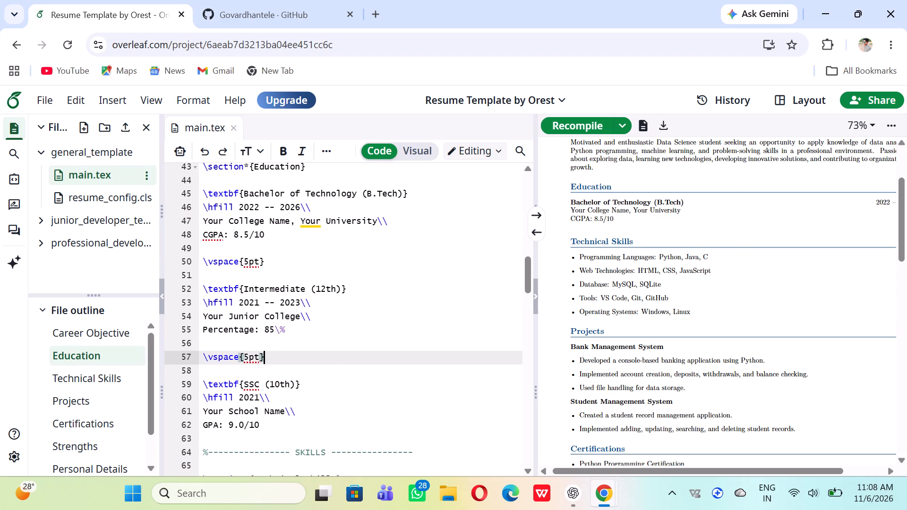
pyautogui.scroll(1, 291, 367)
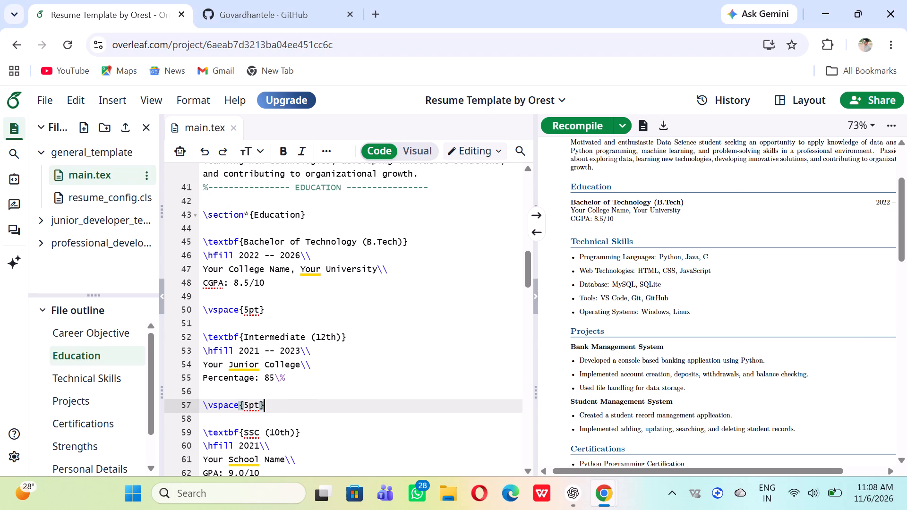
pyautogui.scroll(-3, 291, 367)
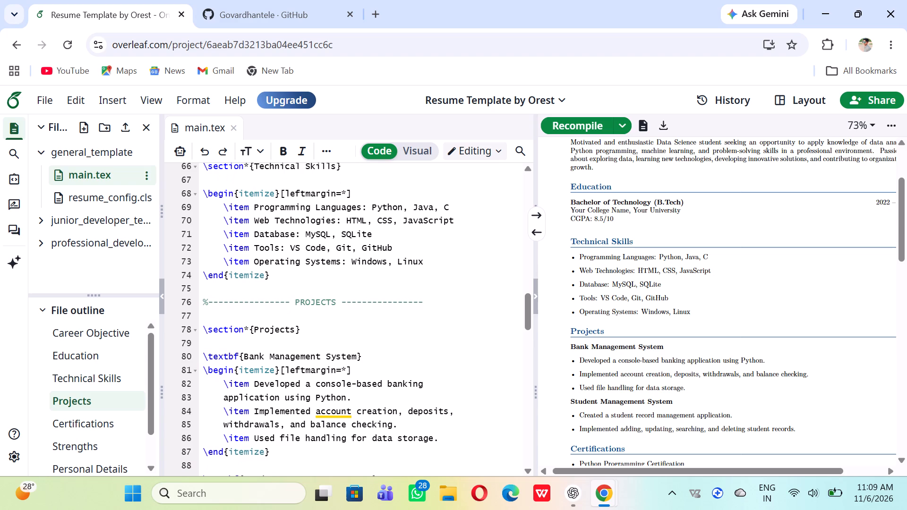
pyautogui.scroll(-1, 291, 367)
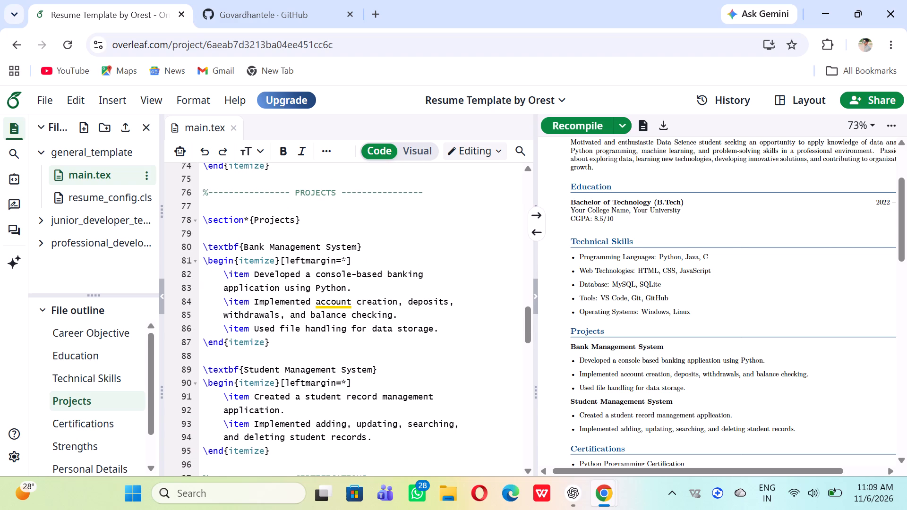
pyautogui.scroll(-1, 291, 367)
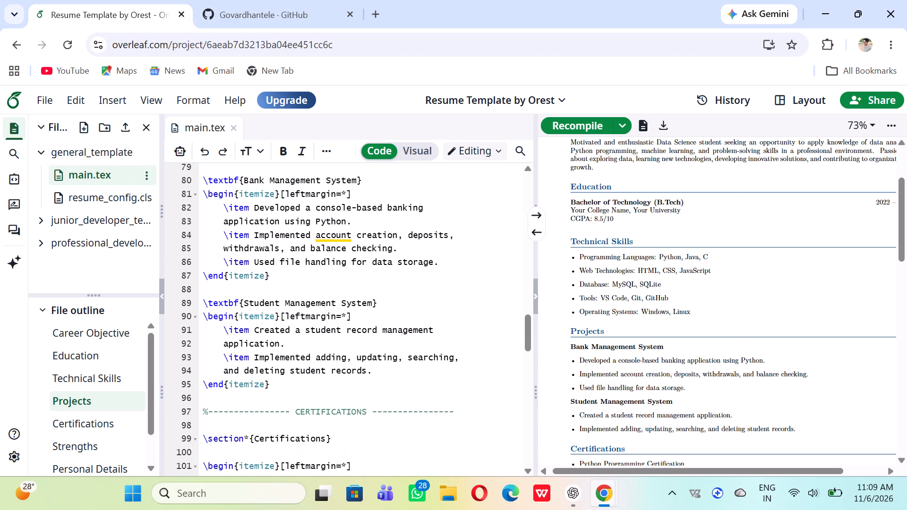
pyautogui.scroll(-3, 288, 361)
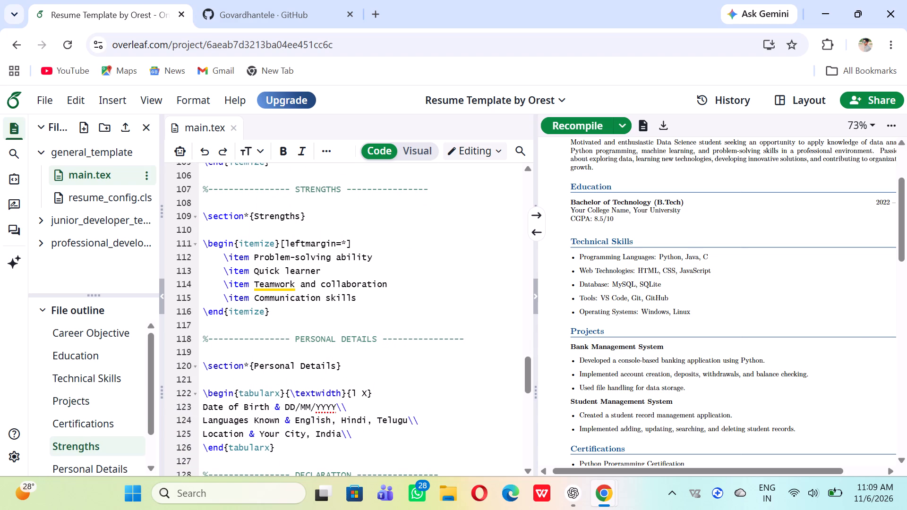
pyautogui.scroll(-2, 288, 361)
pyautogui.scroll(2, 288, 361)
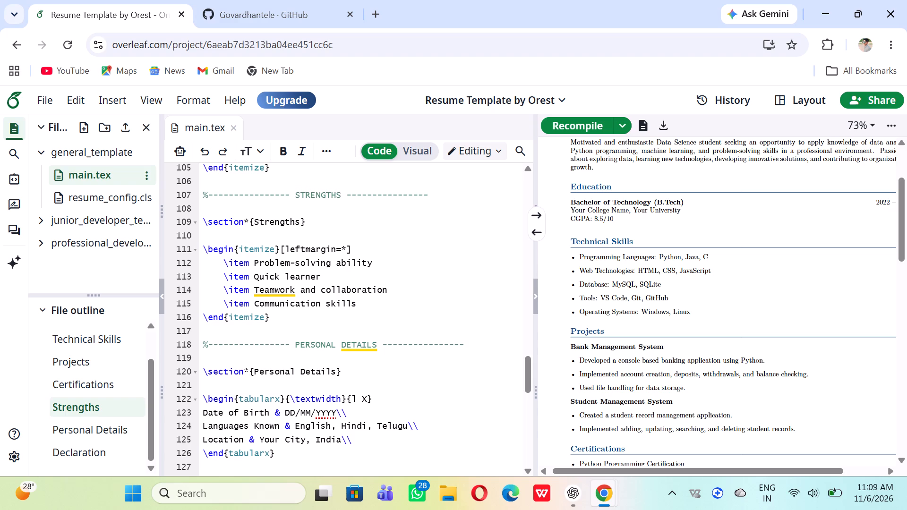
pyautogui.scroll(-2, 607, 363)
pyautogui.hscroll(1, 607, 363)
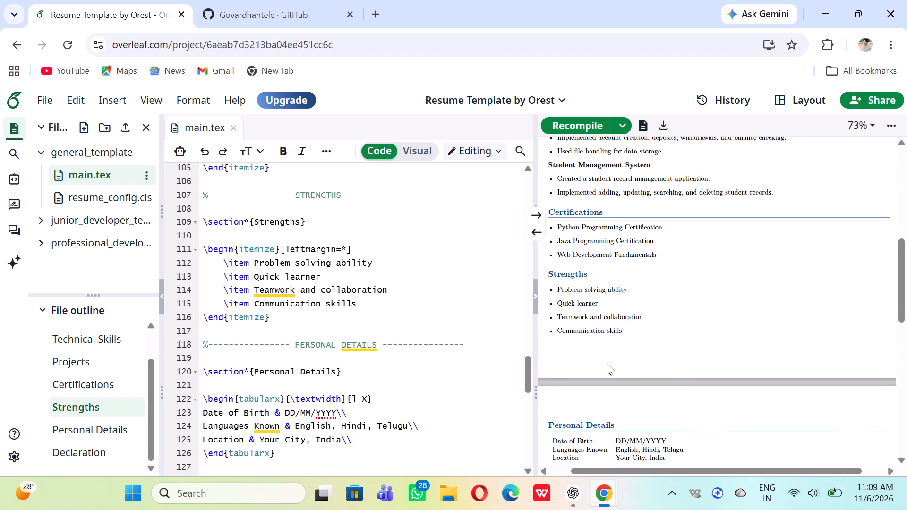
pyautogui.hscroll(1, 607, 363)
pyautogui.scroll(-3, 607, 363)
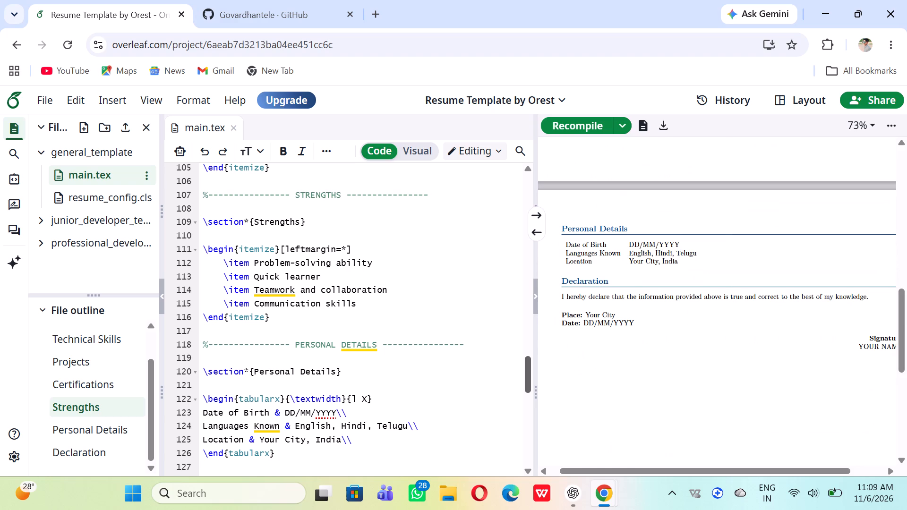
pyautogui.scroll(3, 390, 260)
pyautogui.scroll(-7, 390, 260)
pyautogui.scroll(1, 390, 260)
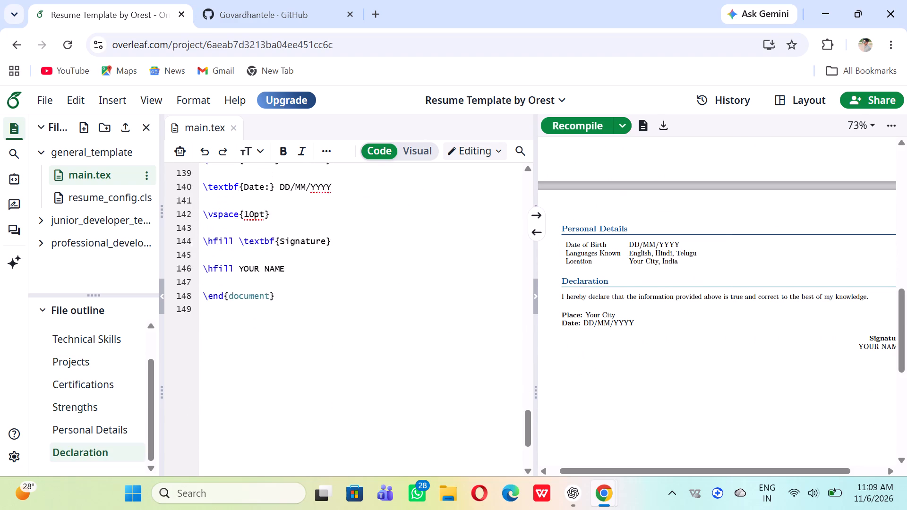
pyautogui.scroll(1, 390, 260)
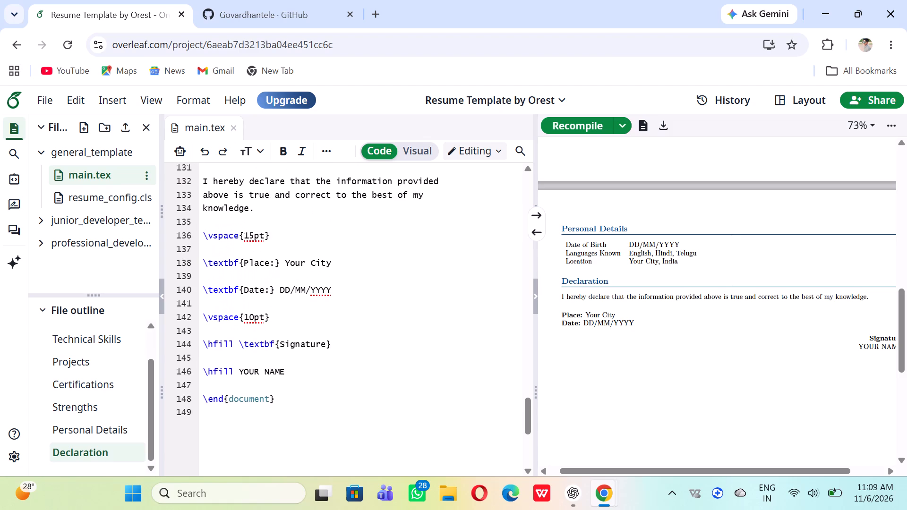
pyautogui.scroll(1, 337, 410)
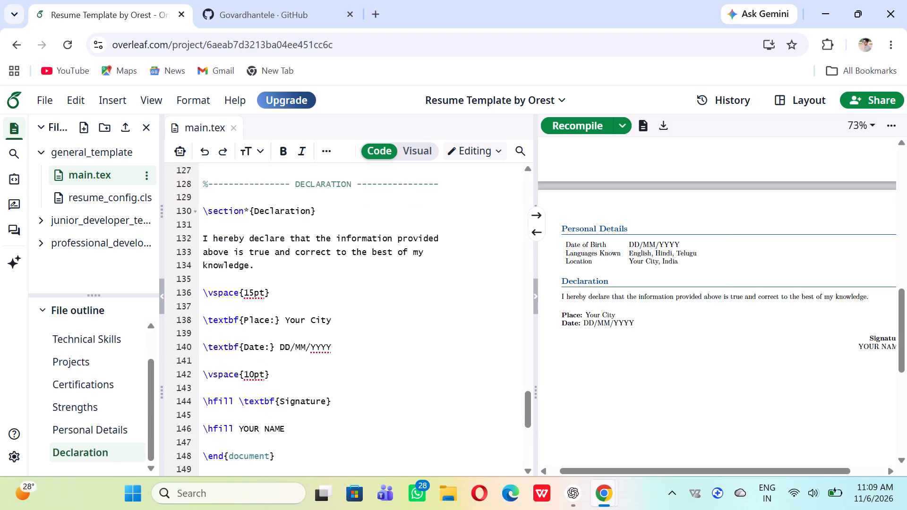
pyautogui.scroll(1, 337, 410)
pyautogui.scroll(-1, 337, 410)
# Delete the Personal Details and Declaration sections from main.tex, keeping the end-of-document line, and recompile the résumé.
pyautogui.moveTo(337, 410); pyautogui.dragTo(295, 369)
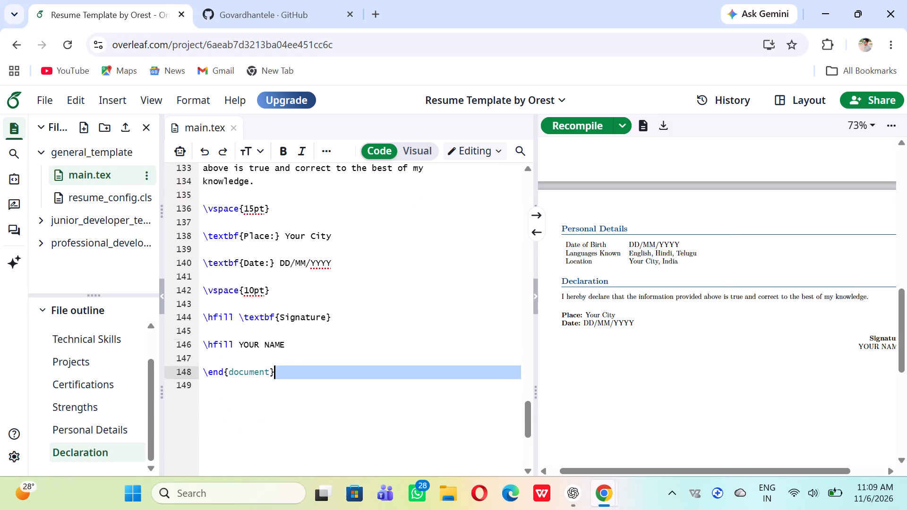
pyautogui.moveTo(295, 369); pyautogui.dragTo(236, 201)
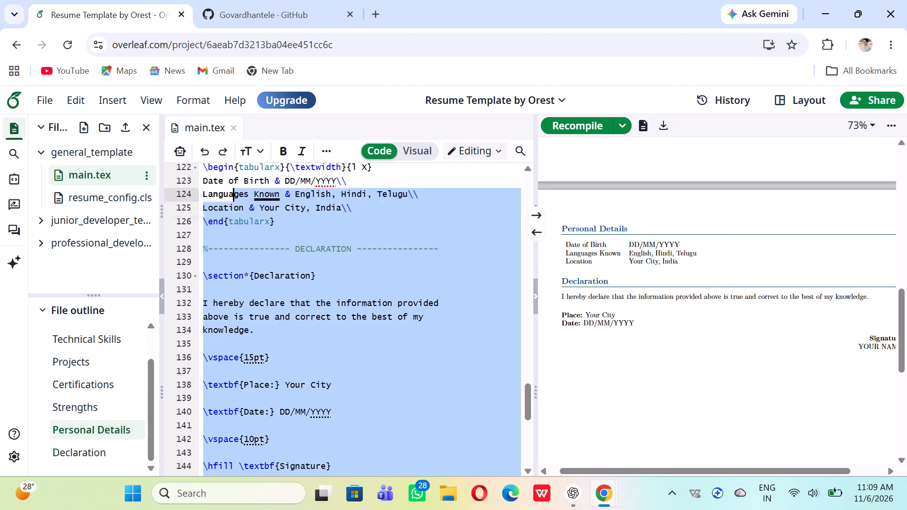
pyautogui.moveTo(236, 201); pyautogui.dragTo(248, 257)
pyautogui.click(340, 344)
pyautogui.scroll(-1, 340, 344)
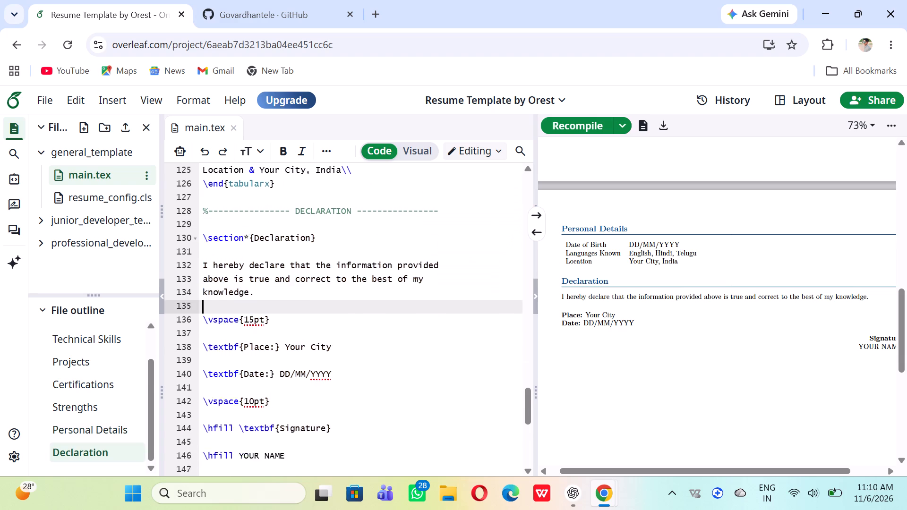
pyautogui.scroll(-1, 340, 344)
pyautogui.moveTo(317, 362); pyautogui.dragTo(190, 164)
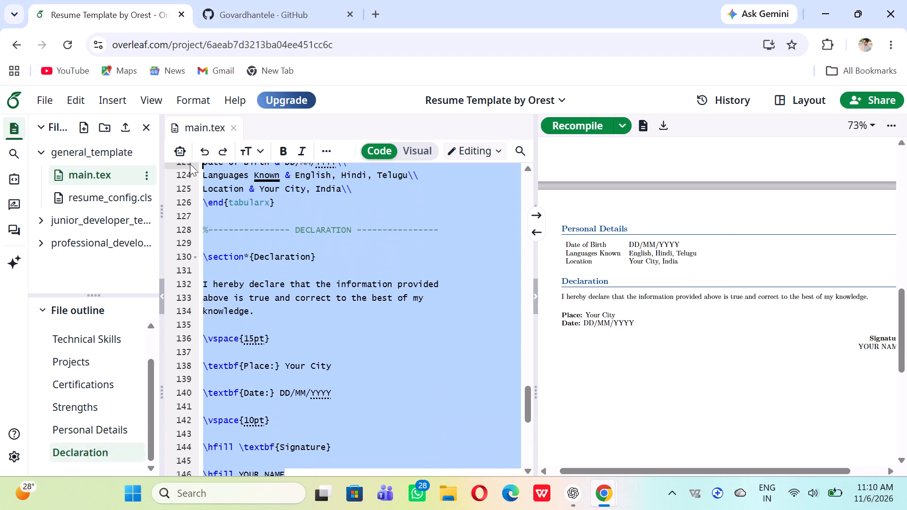
pyautogui.moveTo(190, 164); pyautogui.dragTo(208, 166)
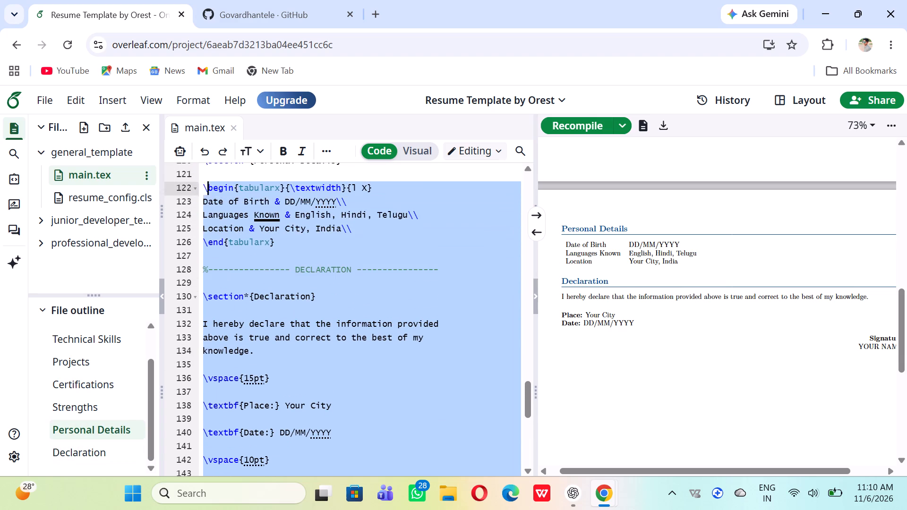
pyautogui.moveTo(208, 166); pyautogui.dragTo(196, 282)
pyautogui.press('BackSpace')
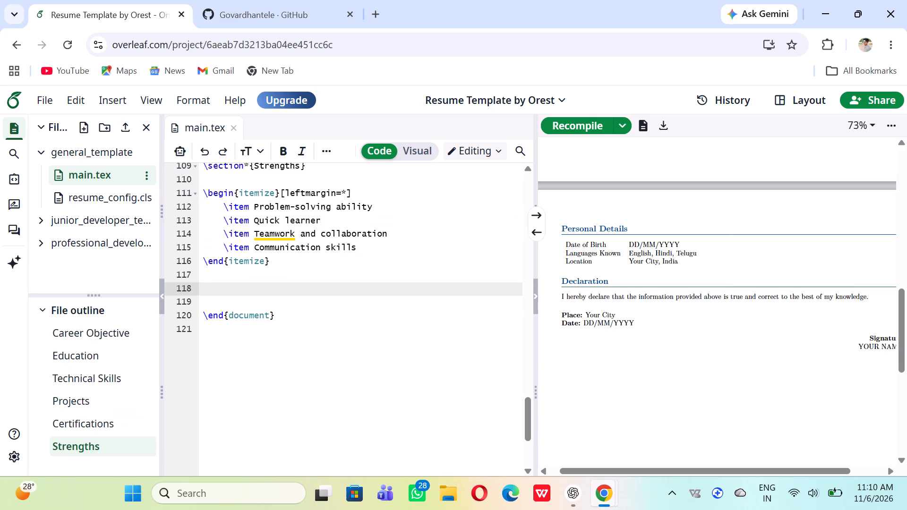
pyautogui.hotkey('ctrl', 's')
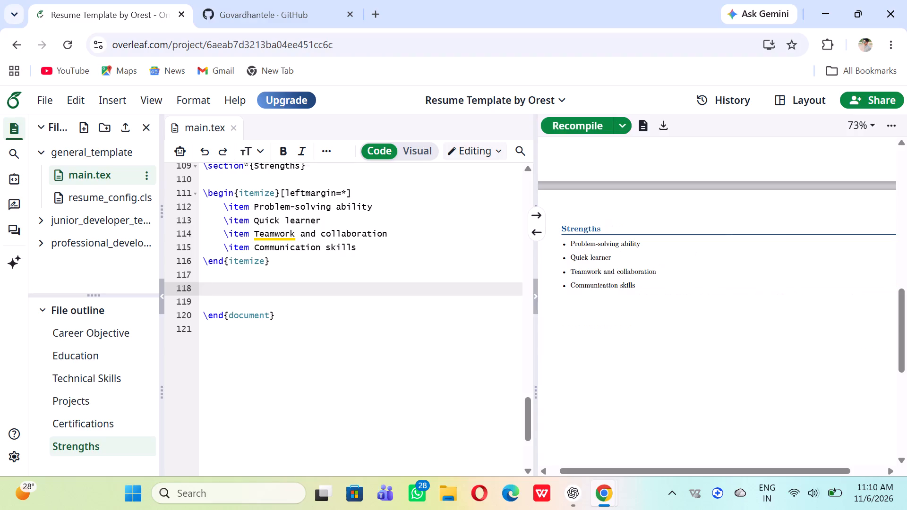
# Delete the Intermediate (12th) and SSC (10th) entries with their spacing from the Education section of main.tex and recompile.
pyautogui.scroll(2, 196, 282)
pyautogui.scroll(1, 714, 238)
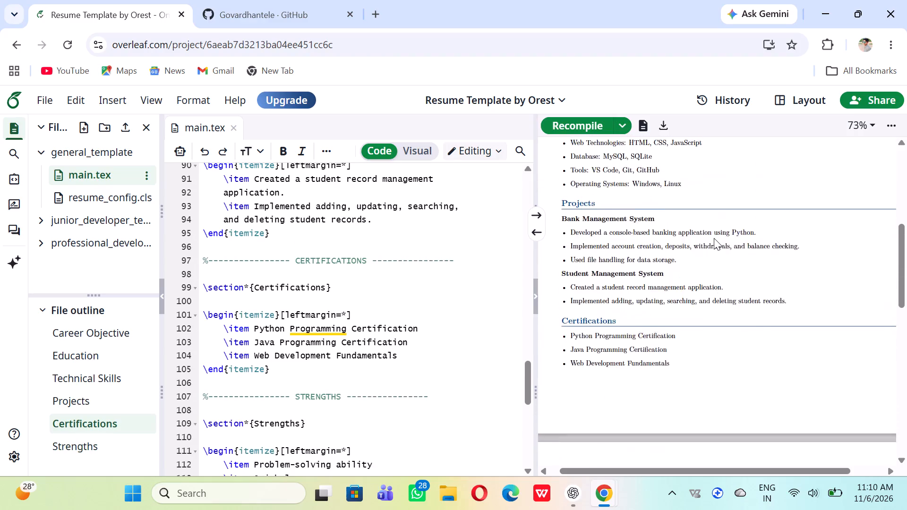
pyautogui.scroll(3, 714, 238)
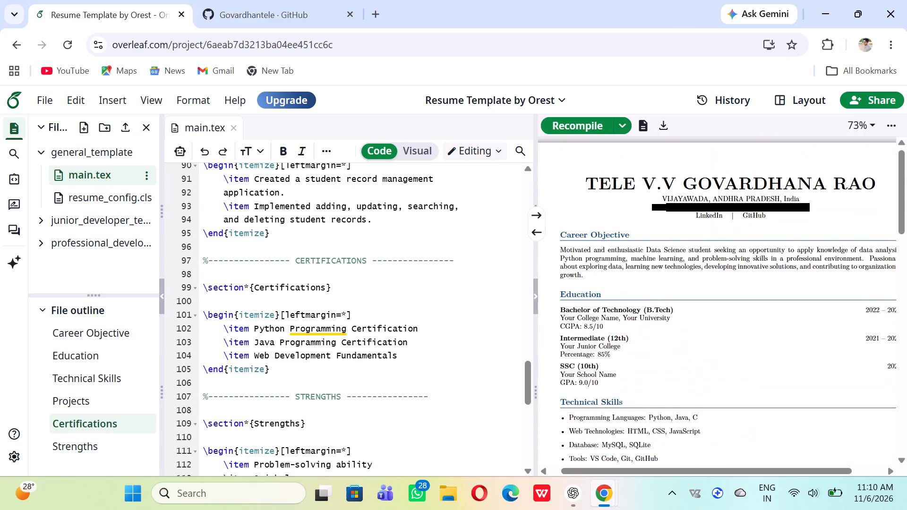
pyautogui.scroll(1, 714, 238)
pyautogui.scroll(-1, 714, 238)
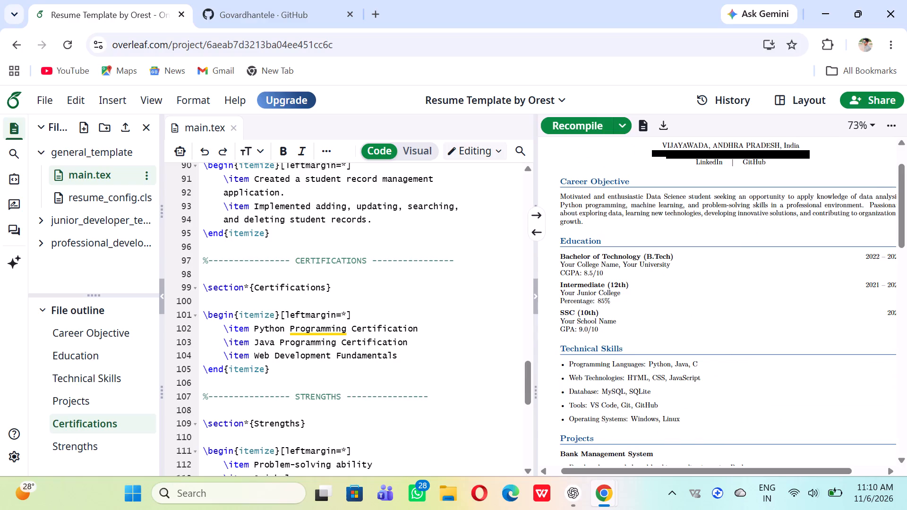
pyautogui.scroll(6, 486, 262)
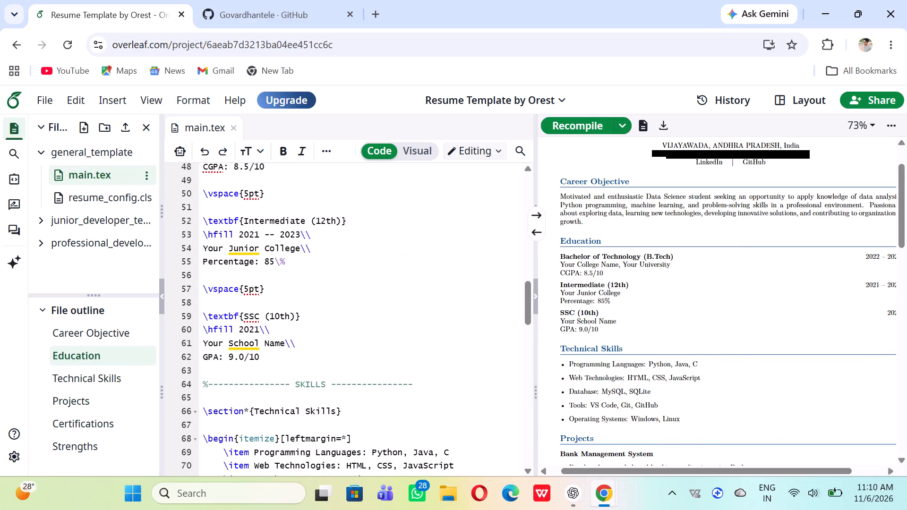
pyautogui.scroll(1, 486, 262)
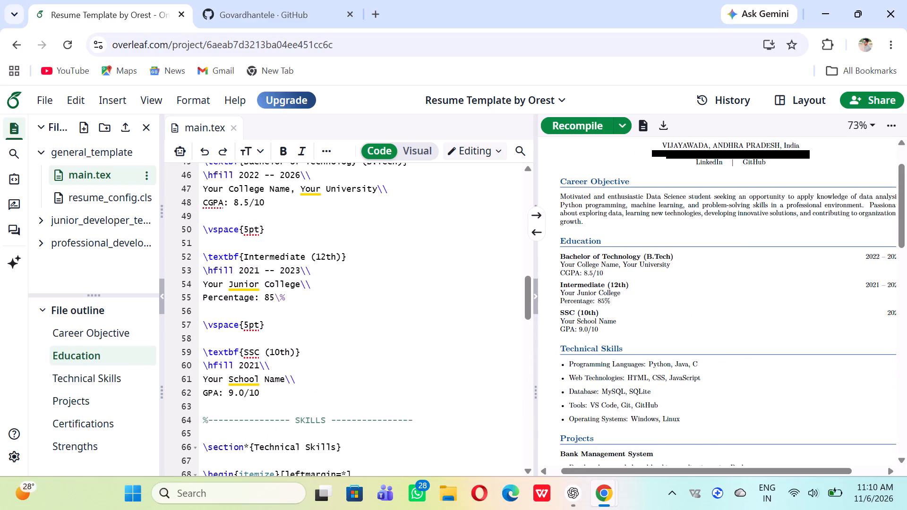
pyautogui.moveTo(283, 392); pyautogui.dragTo(185, 235)
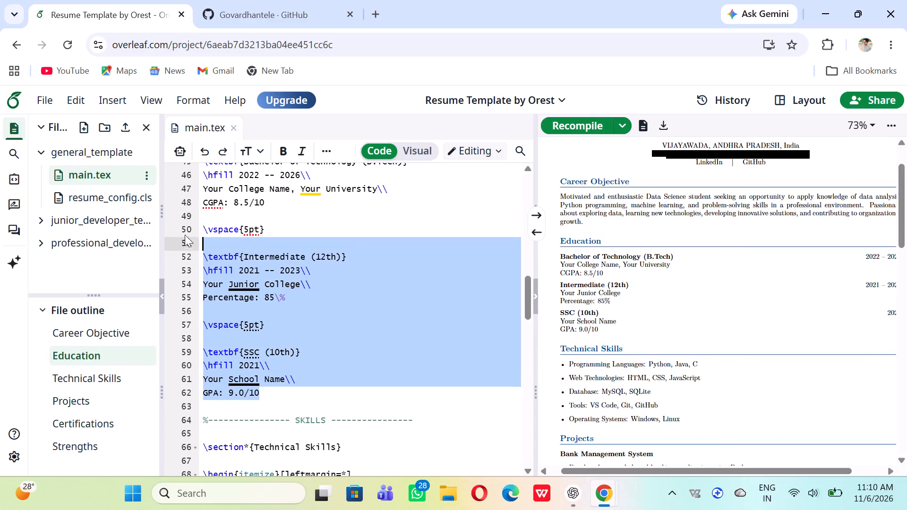
pyautogui.moveTo(185, 235); pyautogui.dragTo(185, 226)
pyautogui.press('BackSpace')
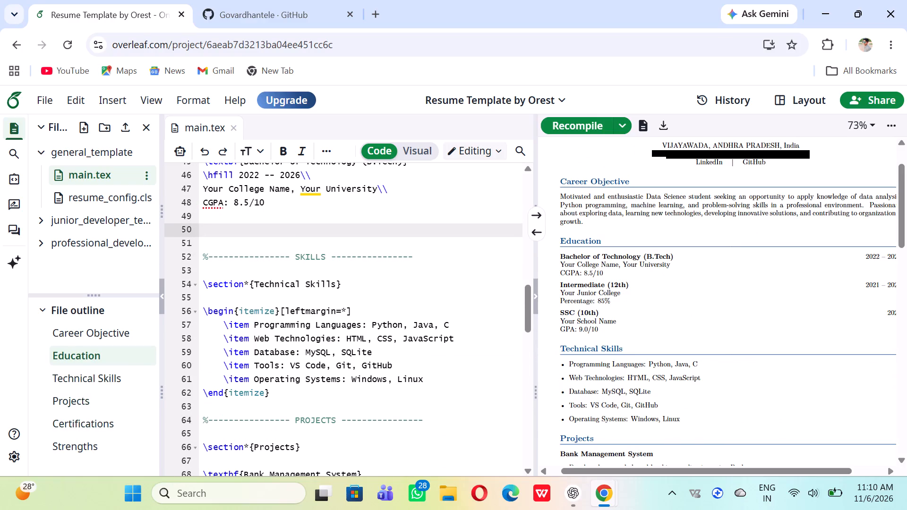
pyautogui.hotkey('ctrl', 's')
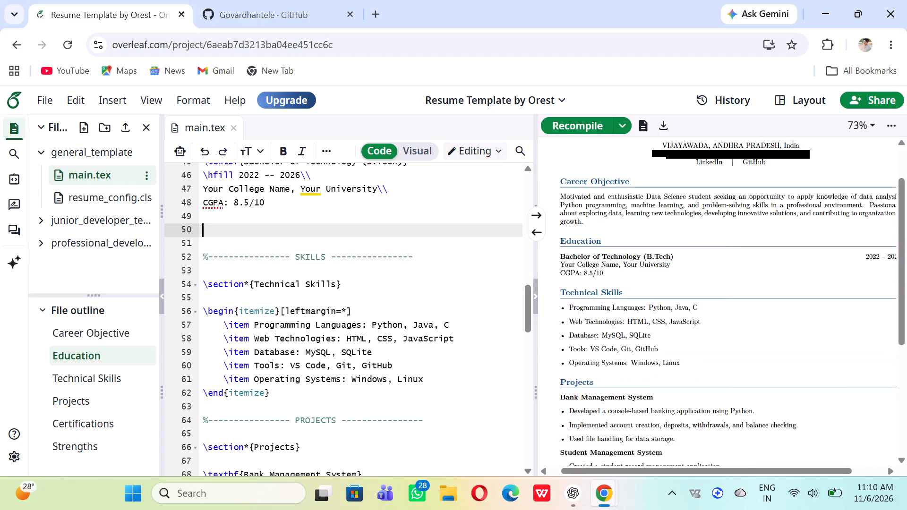
# Check the compiled résumé's layout and review the Technical Skills, Projects and Certifications code in main.tex.
pyautogui.scroll(-7, 781, 302)
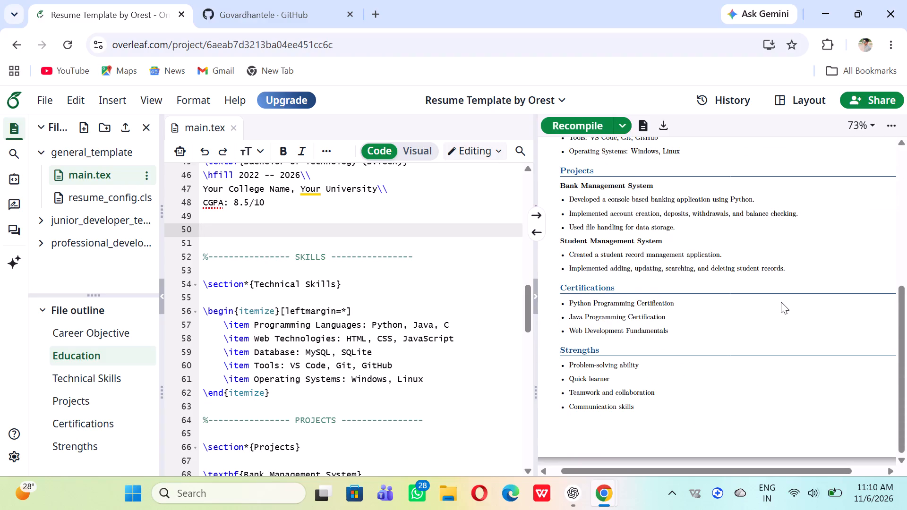
pyautogui.scroll(2, 781, 302)
pyautogui.hscroll(-2, 781, 302)
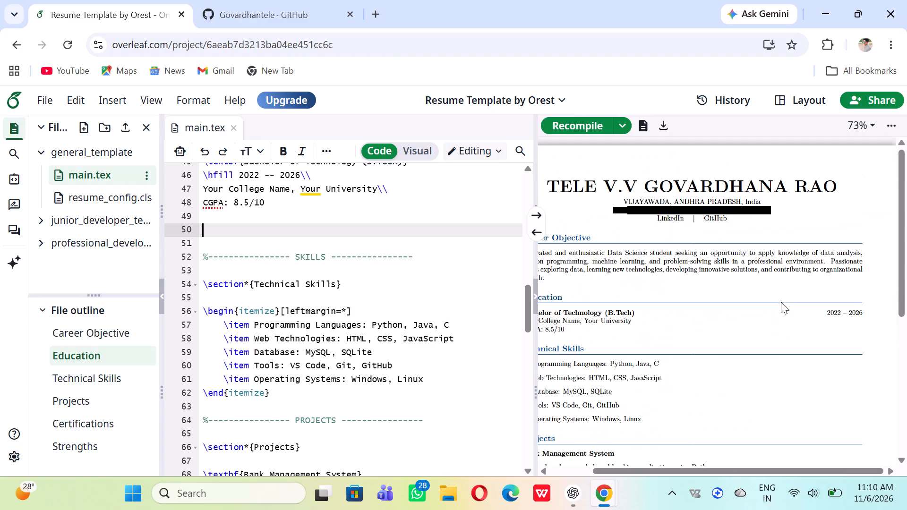
pyautogui.hscroll(3, 781, 302)
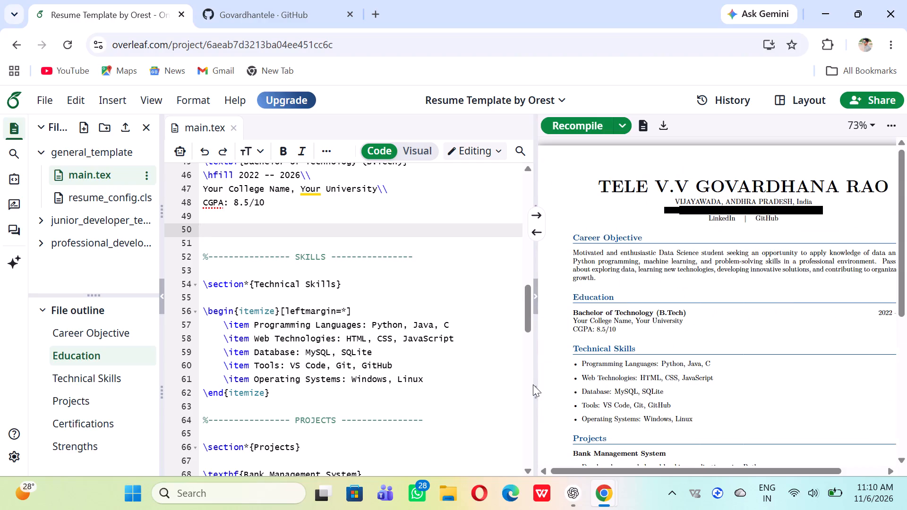
pyautogui.scroll(-1, 533, 384)
pyautogui.click(412, 353)
pyautogui.scroll(-2, 412, 353)
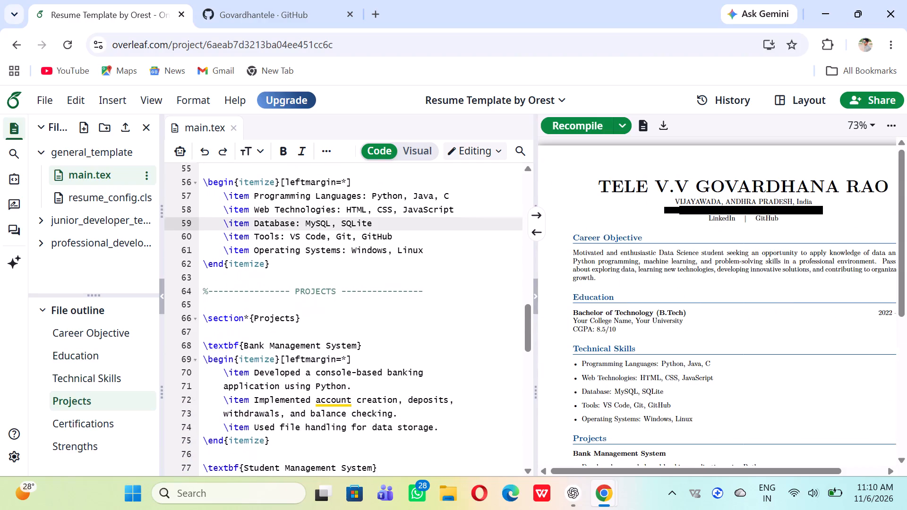
pyautogui.scroll(-1, 412, 353)
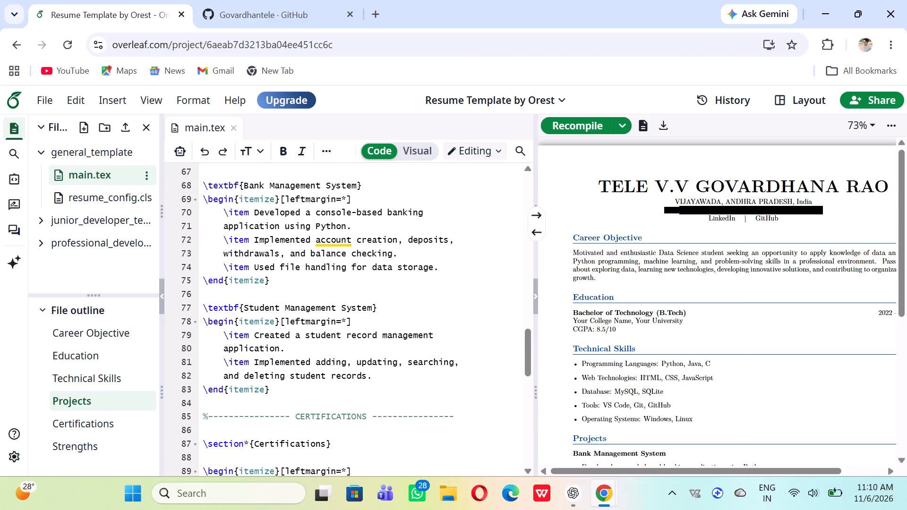
pyautogui.scroll(-1, 412, 353)
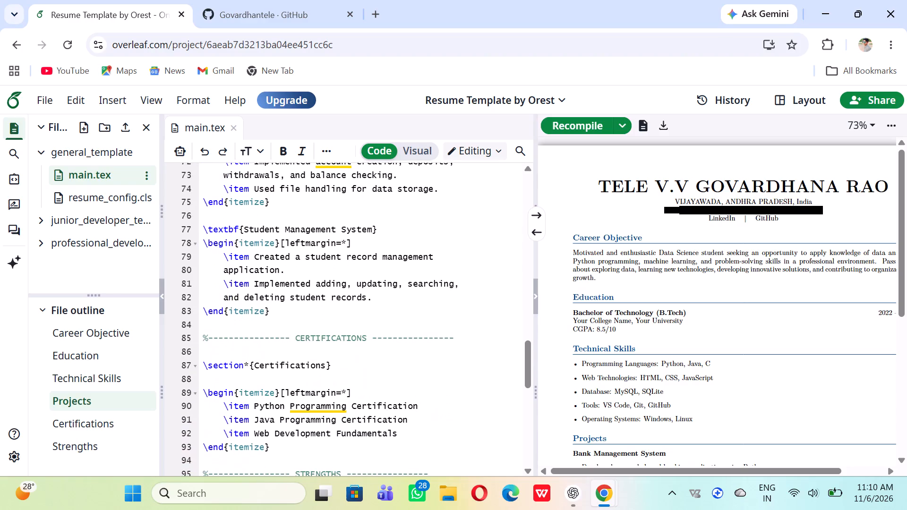
# Test the LinkedIn link in the compiled résumé's header, and return to the Overleaf project.
pyautogui.click(716, 219)
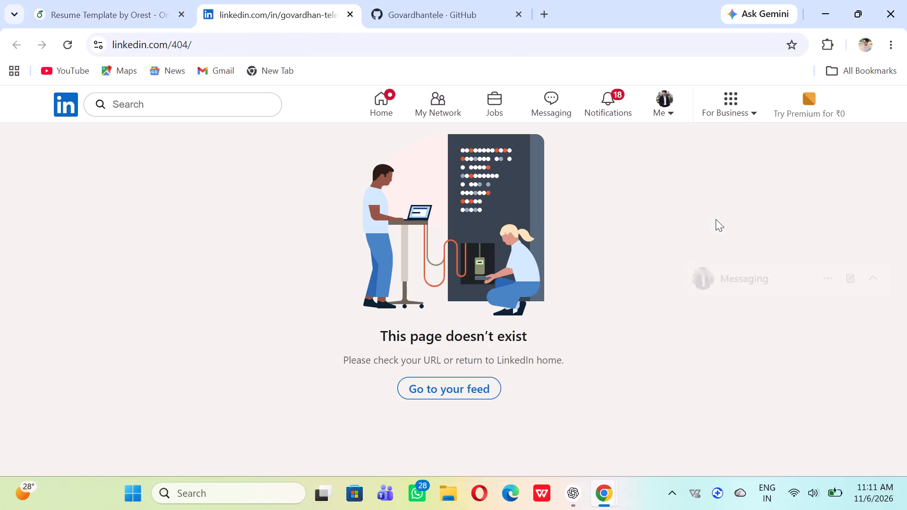
pyautogui.click(142, 14)
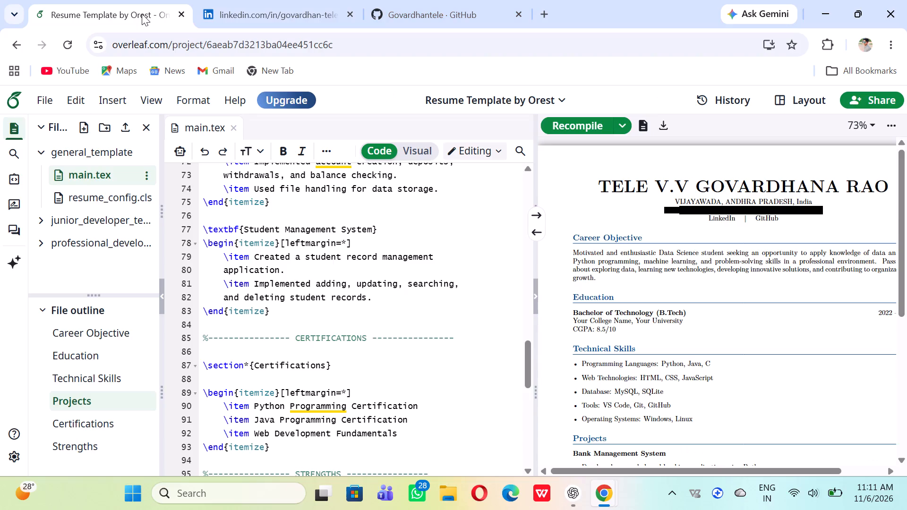
# Review the Strengths, Certifications and Projects sections of main.tex for content that needs tailoring.
pyautogui.scroll(-2, 262, 245)
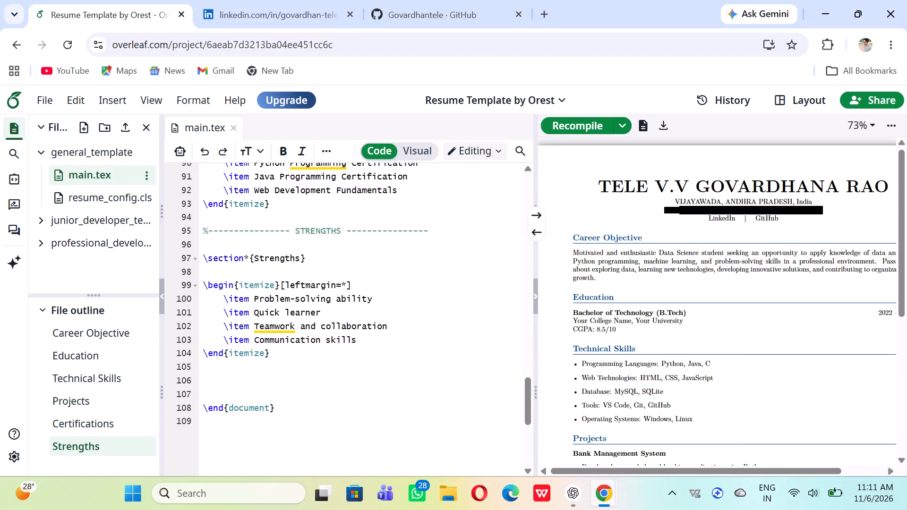
pyautogui.scroll(1, 262, 245)
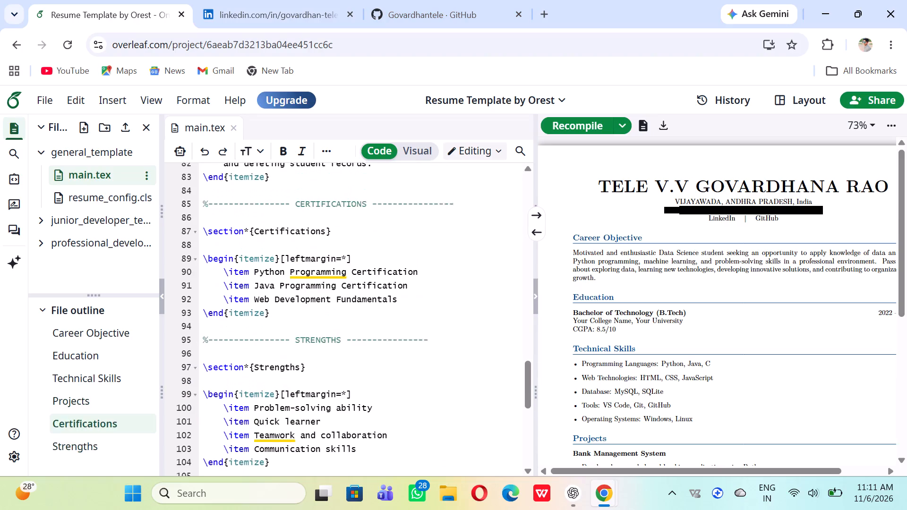
pyautogui.scroll(1, 262, 245)
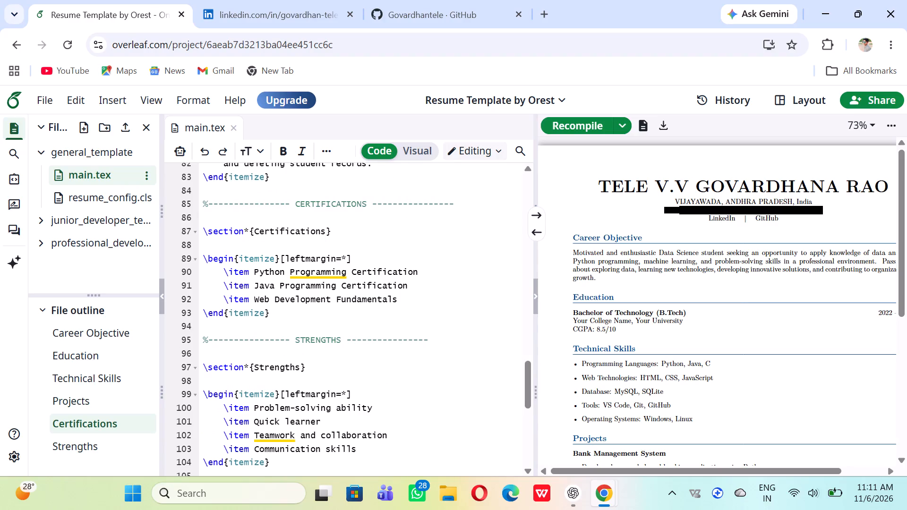
pyautogui.scroll(-1, 262, 245)
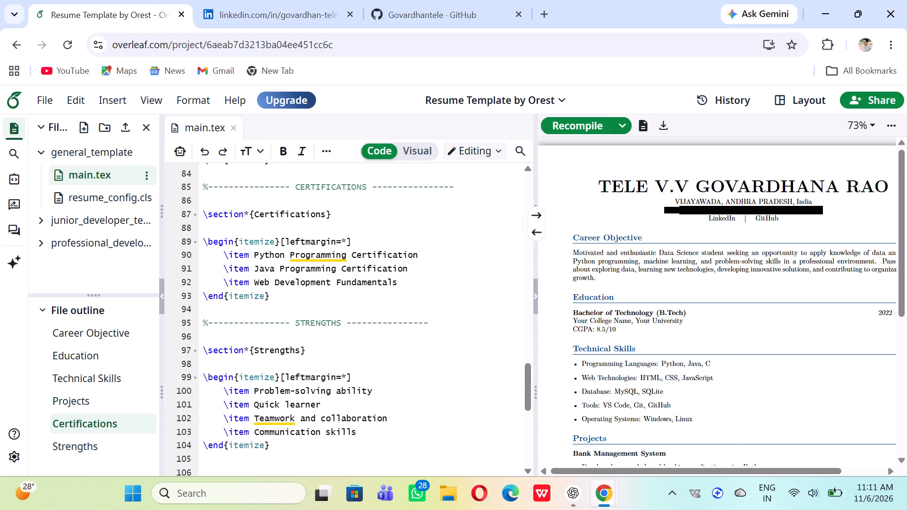
pyautogui.scroll(-1, 262, 245)
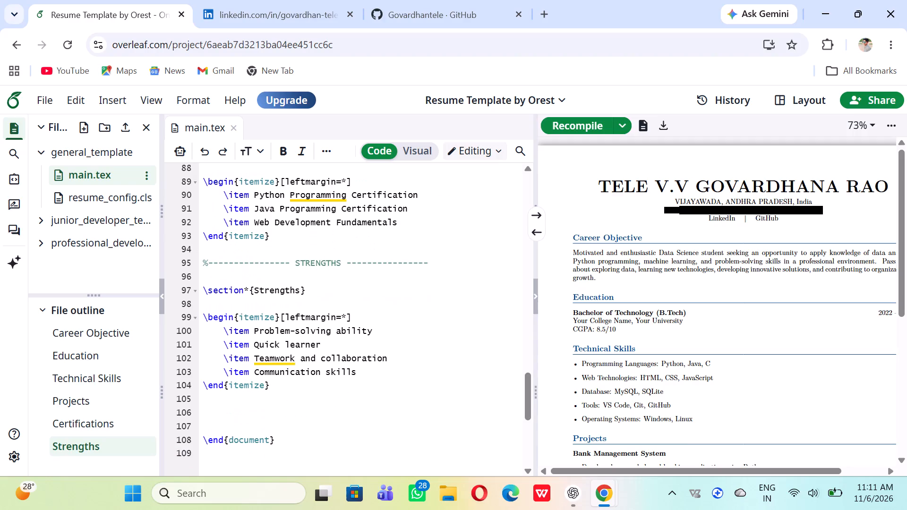
pyautogui.scroll(2, 262, 245)
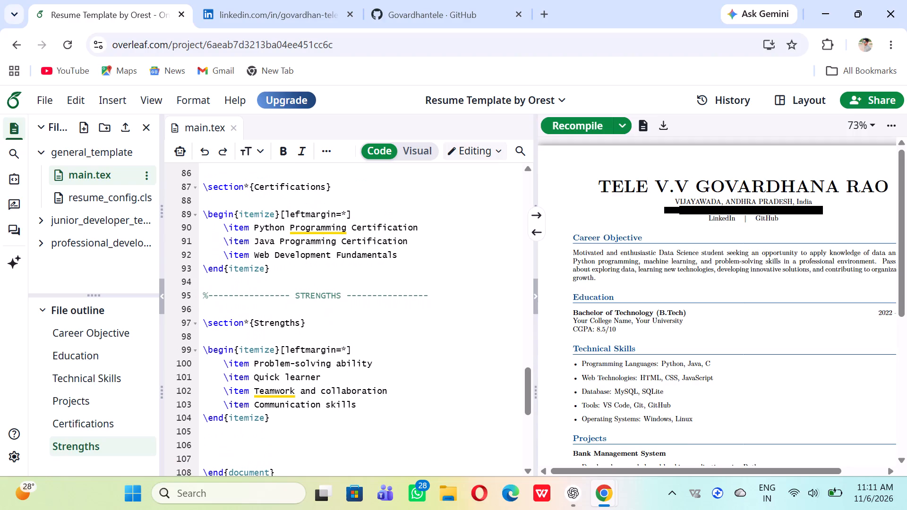
pyautogui.scroll(-1, 262, 245)
pyautogui.scroll(1, 262, 245)
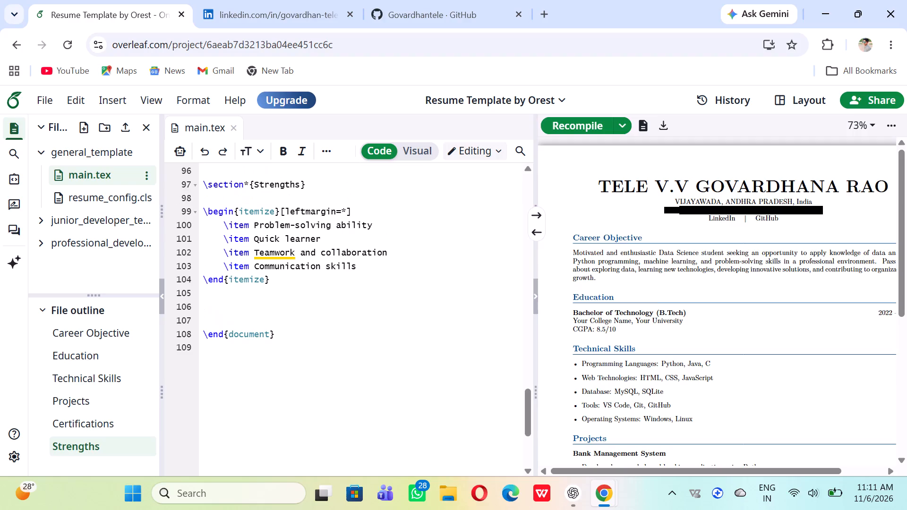
pyautogui.scroll(2, 262, 245)
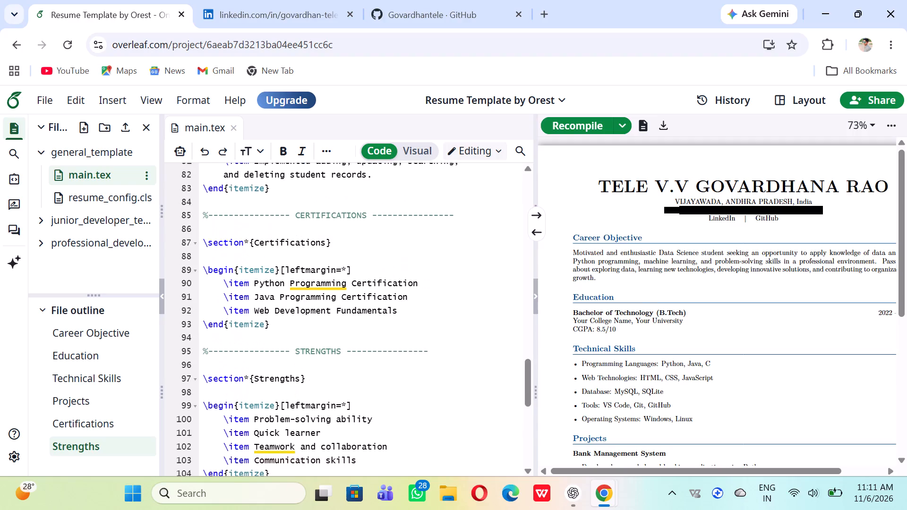
pyautogui.scroll(3, 262, 245)
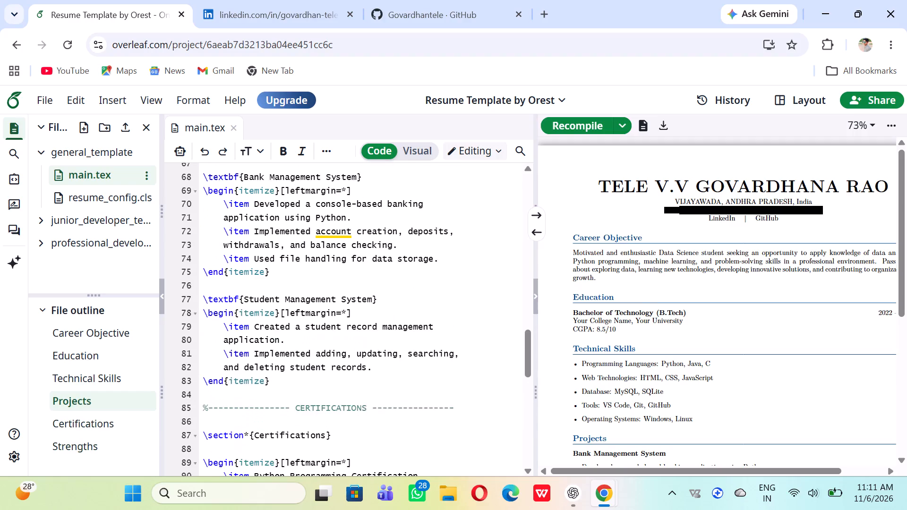
pyautogui.scroll(2, 262, 245)
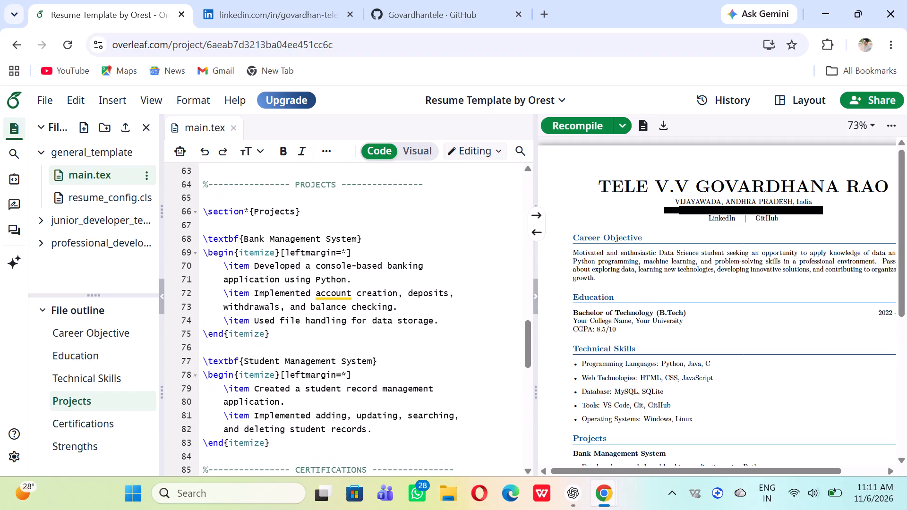
pyautogui.scroll(2, 262, 245)
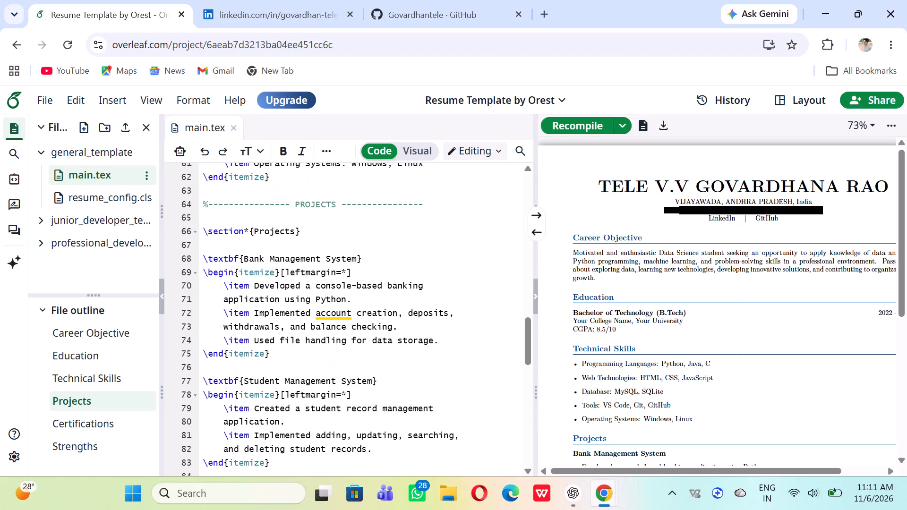
# Review the Technical Skills, Projects, Certifications and Strengths sections of main.tex for remaining content to tailor.
pyautogui.scroll(1, 262, 245)
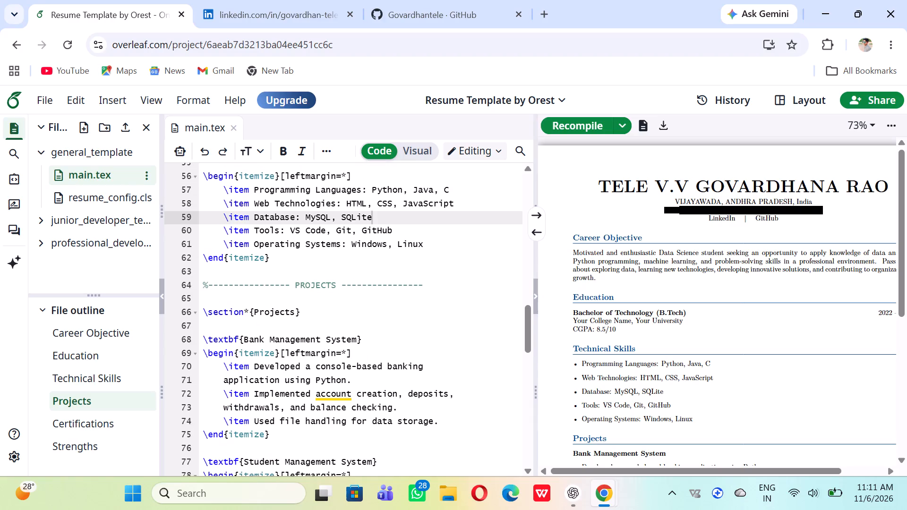
pyautogui.scroll(1, 262, 245)
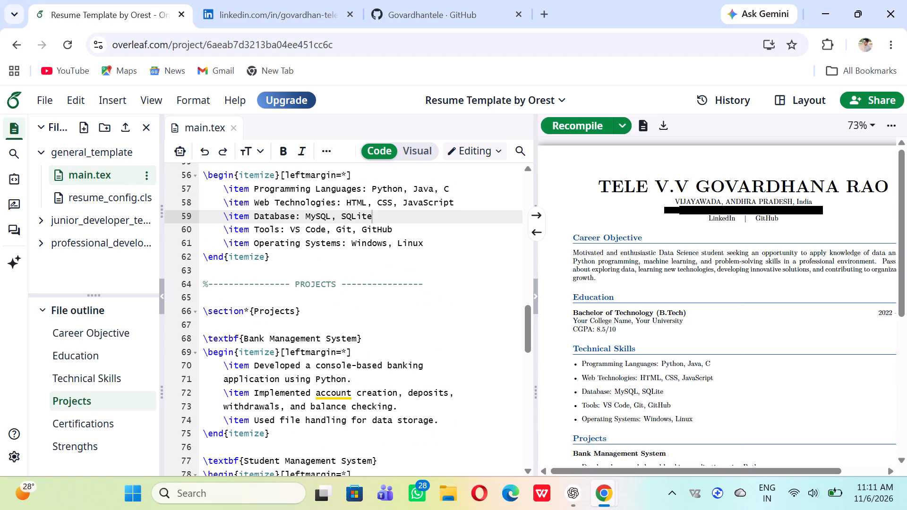
pyautogui.scroll(-1, 262, 245)
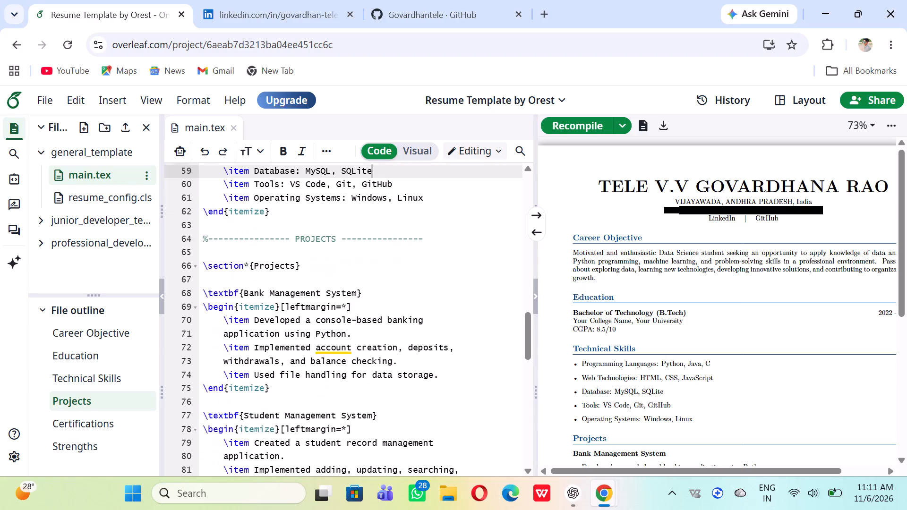
pyautogui.scroll(-2, 262, 245)
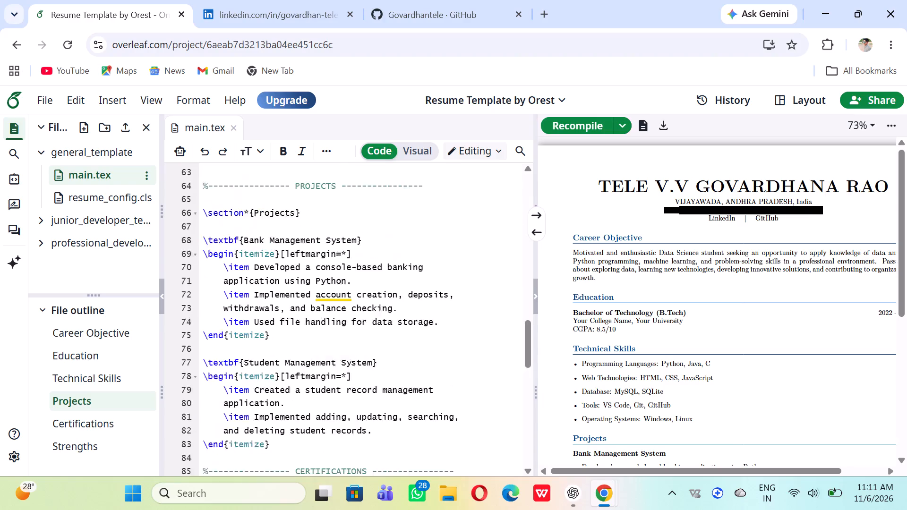
pyautogui.scroll(-2, 262, 245)
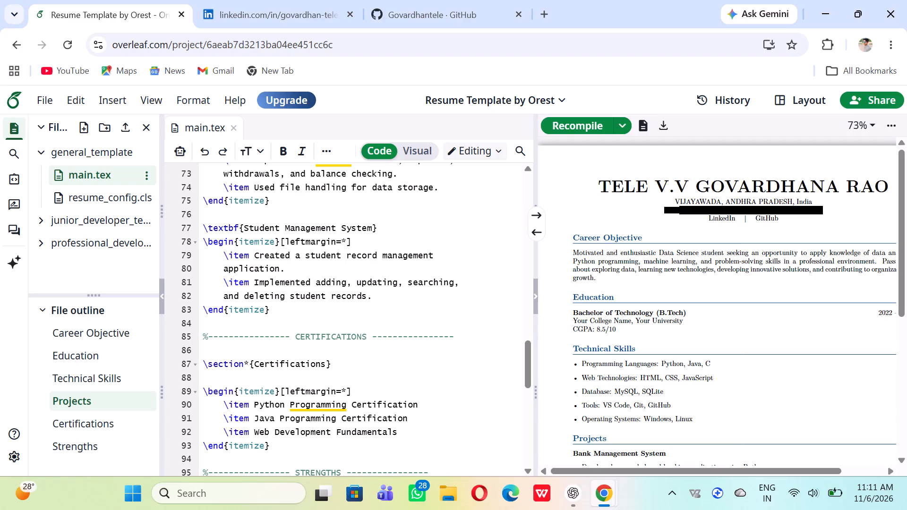
pyautogui.scroll(1, 262, 245)
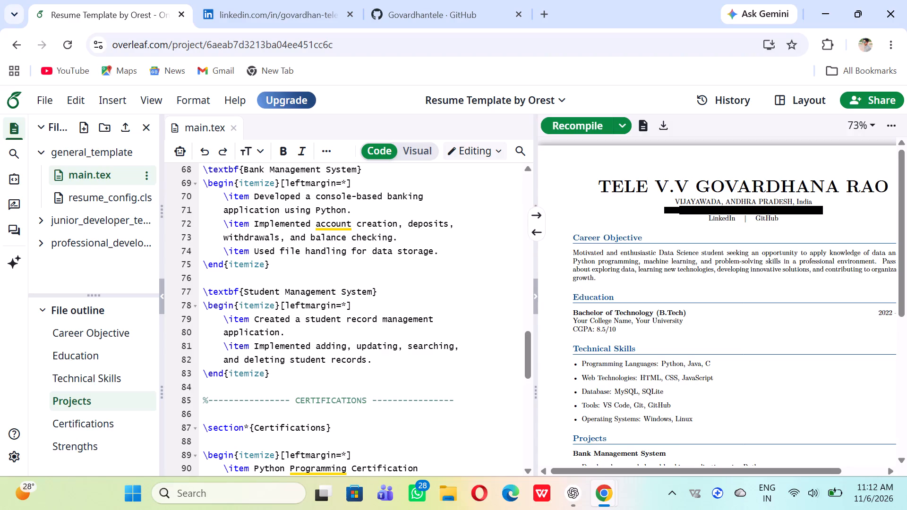
pyautogui.scroll(-1, 263, 226)
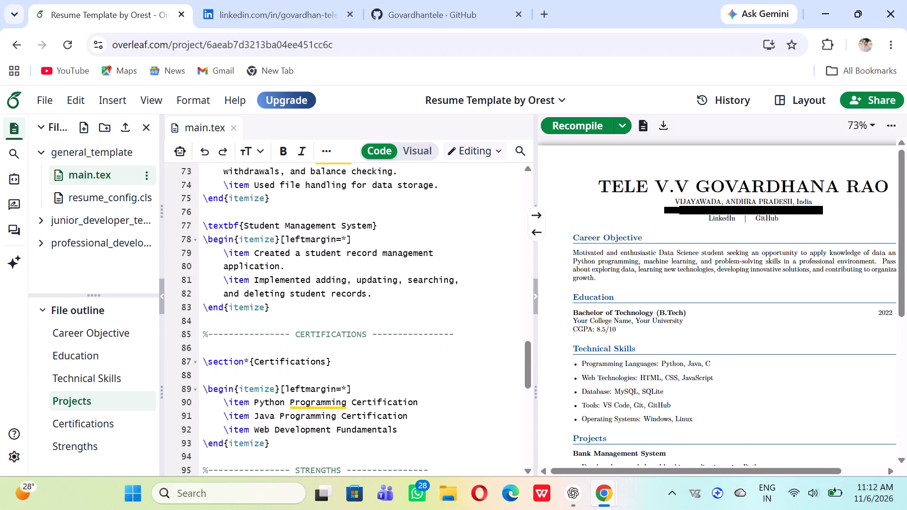
pyautogui.scroll(-3, 263, 226)
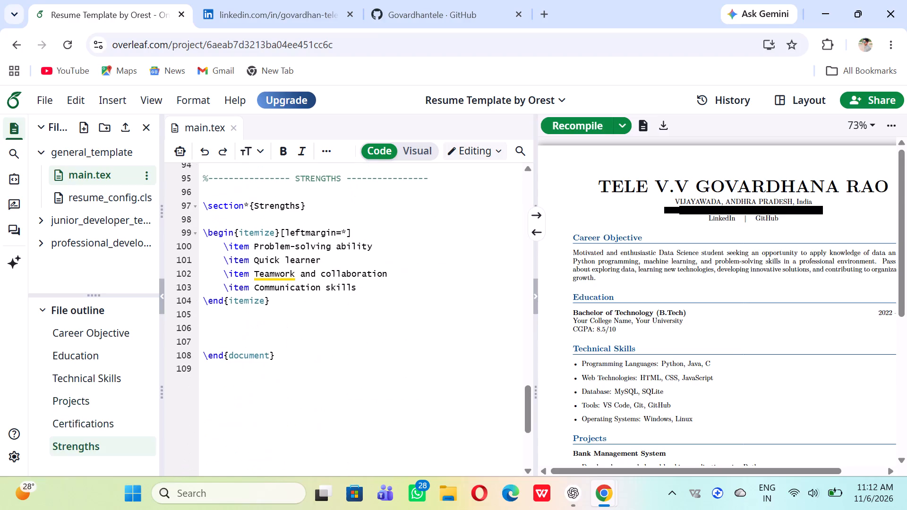
pyautogui.scroll(-1, 263, 225)
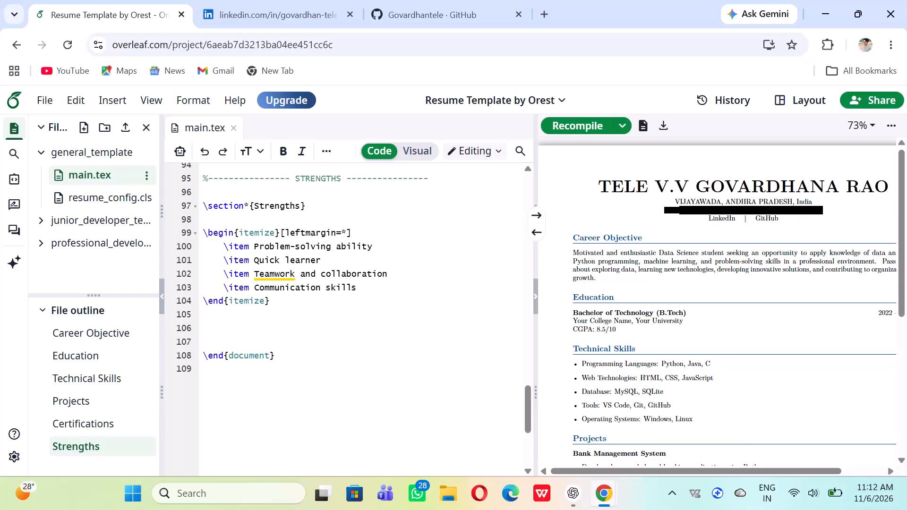
pyautogui.scroll(2, 263, 225)
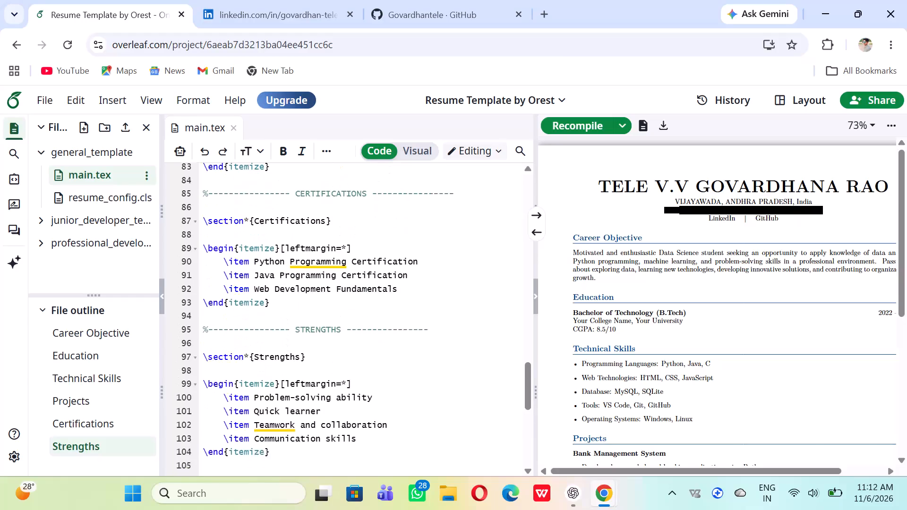
pyautogui.scroll(1, 263, 225)
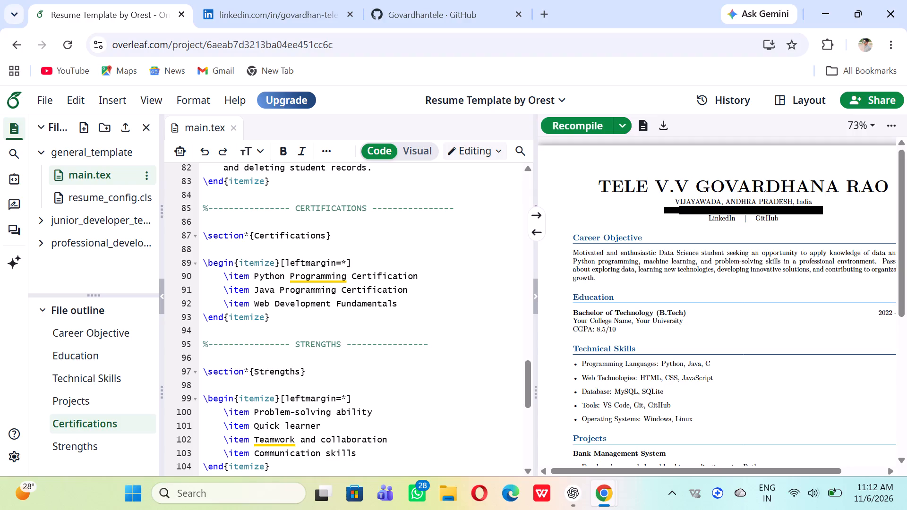
# Replace the "Your College Name" placeholder in the Education section with "Sri Sarathi Institute Of Engineering And Technology".
pyautogui.scroll(4, 423, 274)
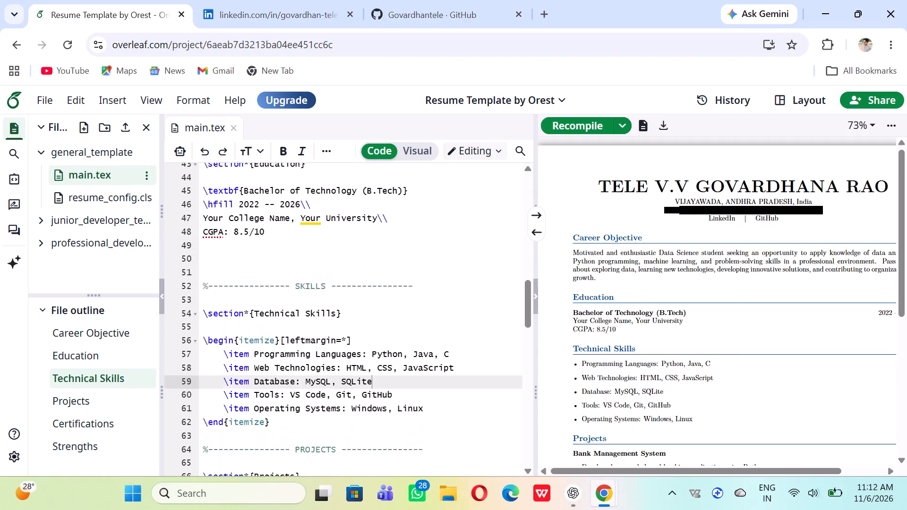
pyautogui.scroll(2, 423, 274)
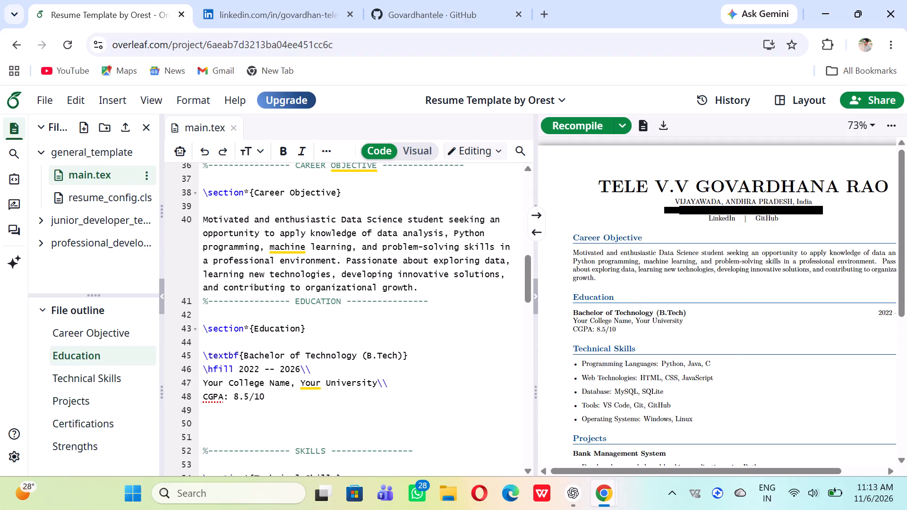
pyautogui.click(289, 382)
pyautogui.press('BackSpace')
pyautogui.press('BackSpace')
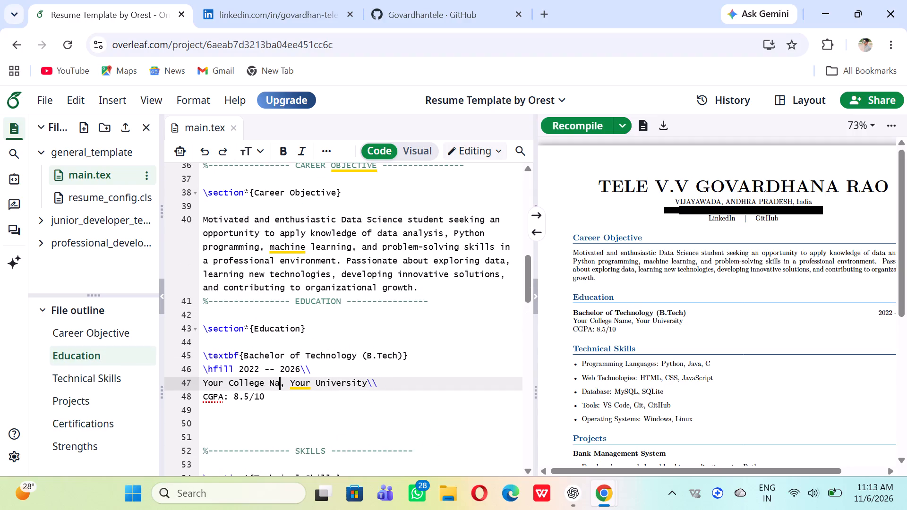
pyautogui.press('BackSpace')
pyautogui.press('BackSpace')
pyautogui.press('BackSpace')
pyautogui.press('BackSpace')
pyautogui.press('BackSpace')
pyautogui.press('BackSpace')
pyautogui.press('BackSpace')
pyautogui.press('BackSpace')
pyautogui.press('BackSpace')
pyautogui.press('BackSpace')
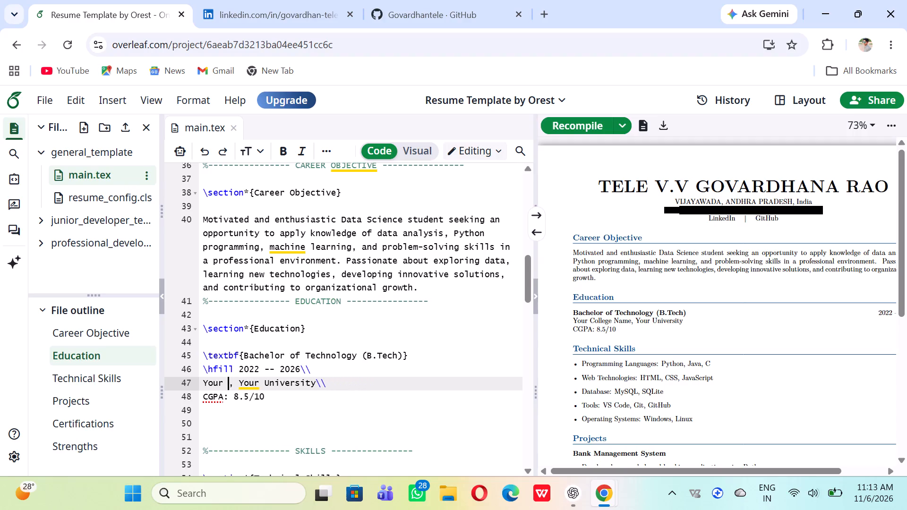
pyautogui.press('BackSpace')
pyautogui.press('BackSpace')
pyautogui.press('BackSpace')
pyautogui.press('BackSpace')
pyautogui.press('BackSpace')
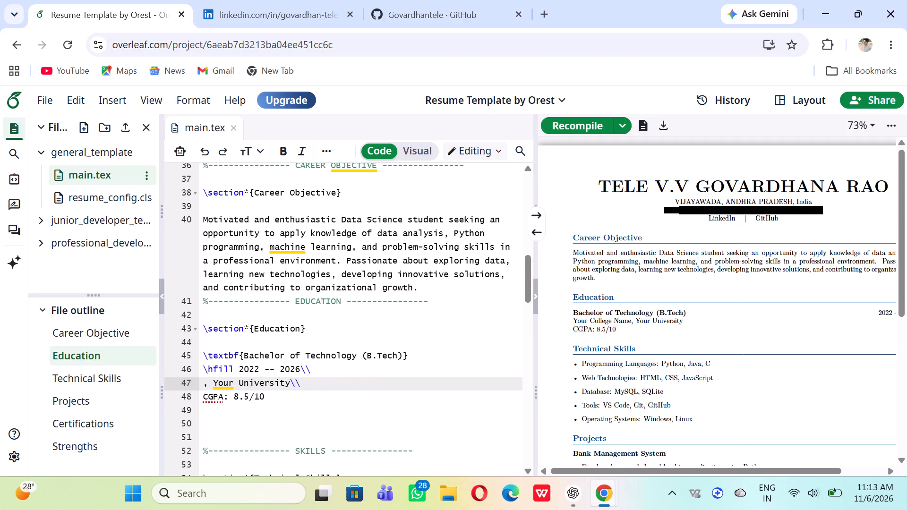
pyautogui.write('Sri')
pyautogui.press('space')
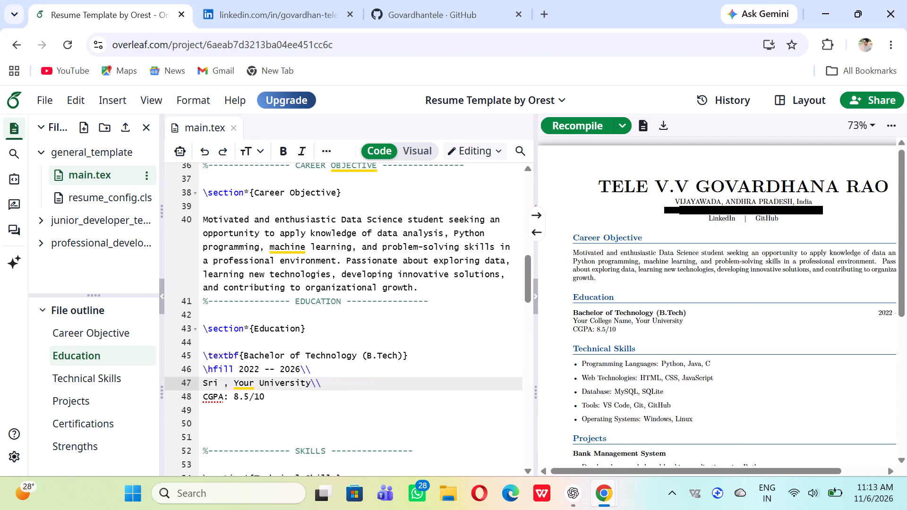
pyautogui.write('Sa')
pyautogui.write('rath')
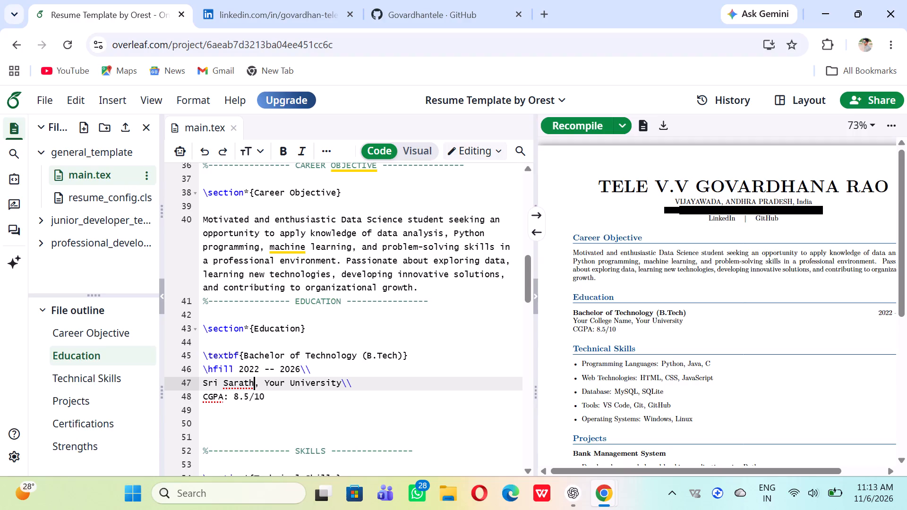
pyautogui.write('i')
pyautogui.press('space')
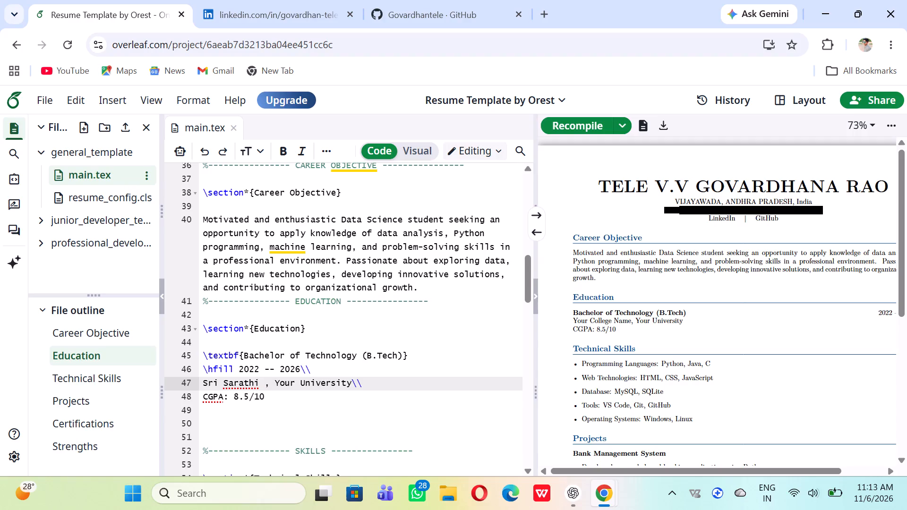
pyautogui.hotkey('shift', 'i')
pyautogui.press('BackSpace')
pyautogui.hotkey('shift', 'i')
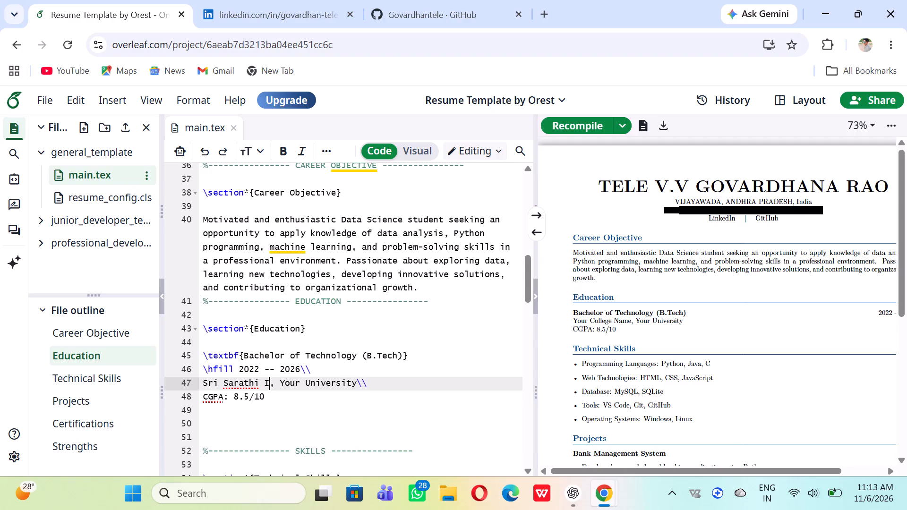
pyautogui.write('ns')
pyautogui.write('tit')
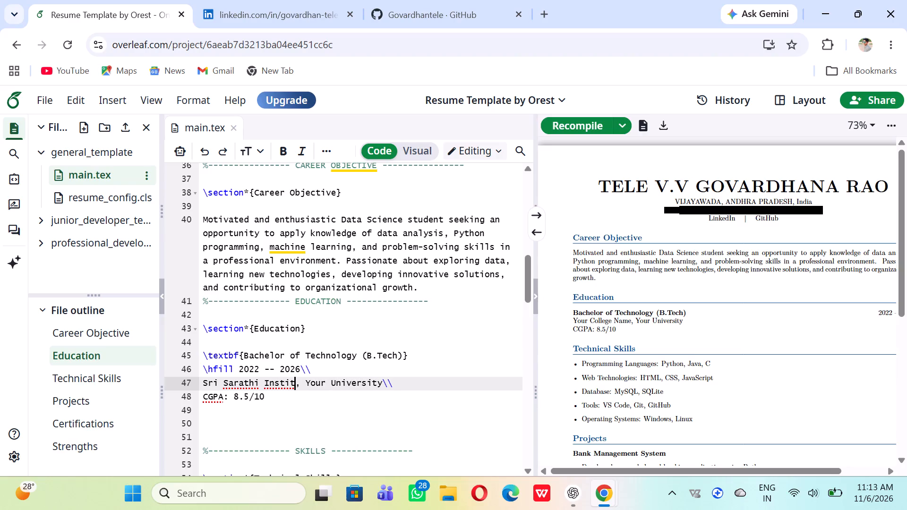
pyautogui.write('ute')
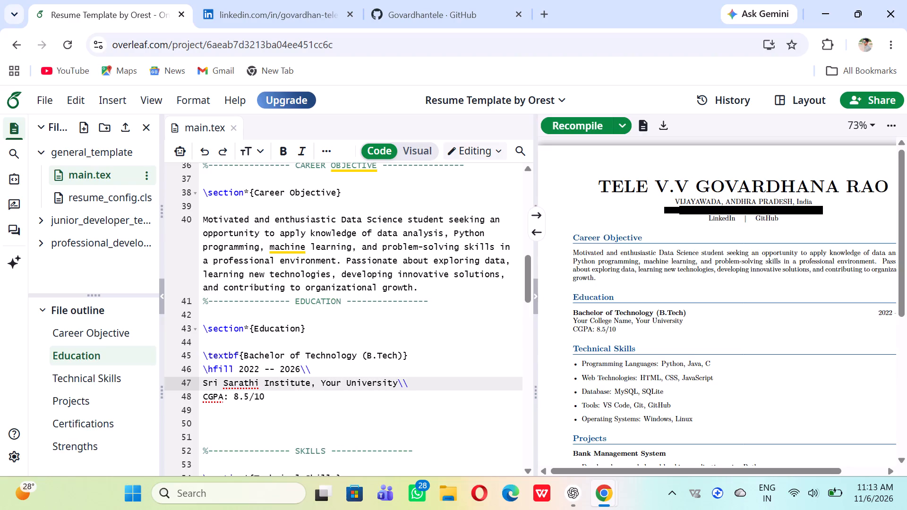
pyautogui.press('space')
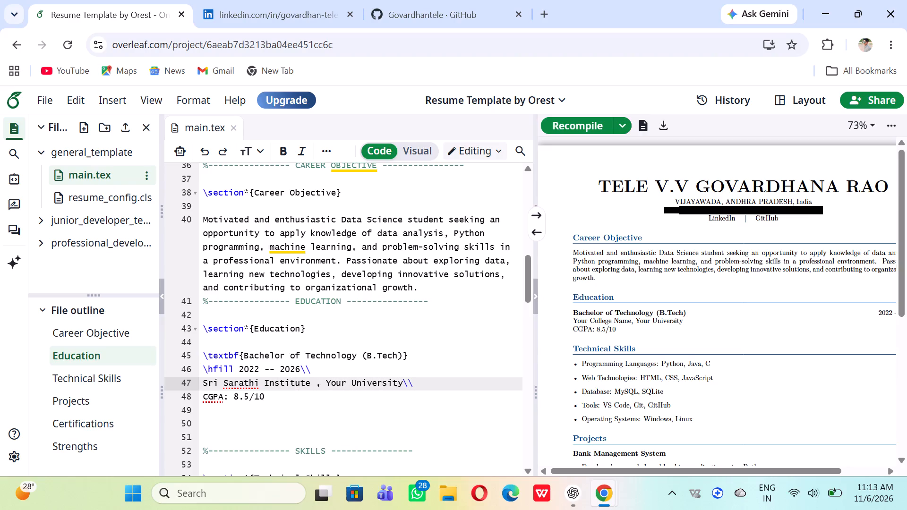
pyautogui.hotkey('shift', 'o')
pyautogui.write('f')
pyautogui.press('space')
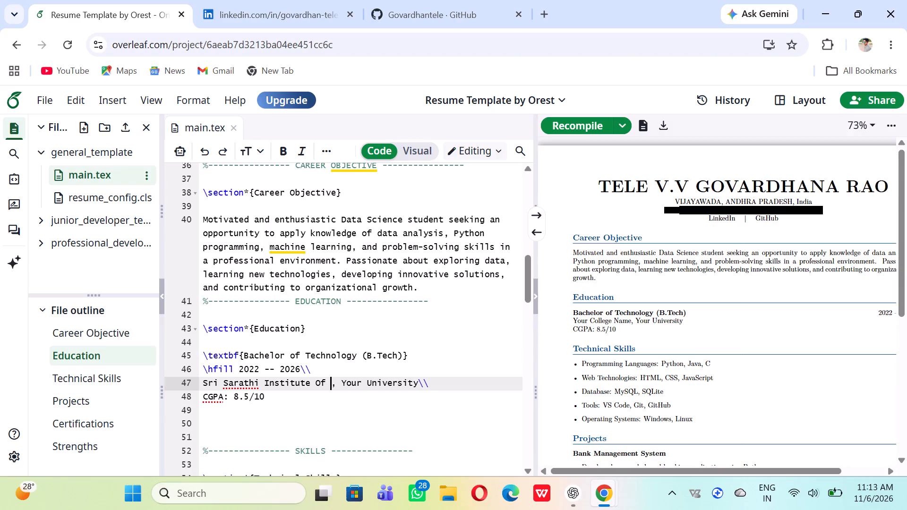
pyautogui.write('Em')
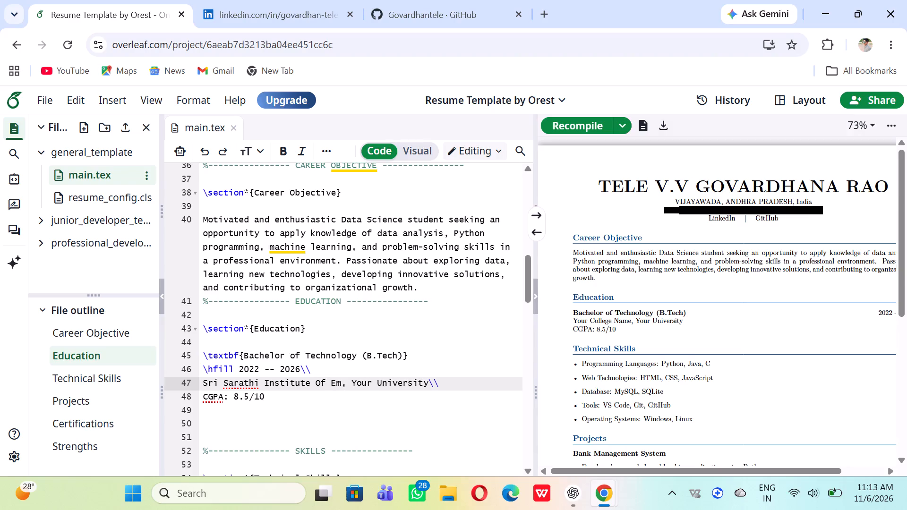
pyautogui.press('BackSpace')
pyautogui.write('ng')
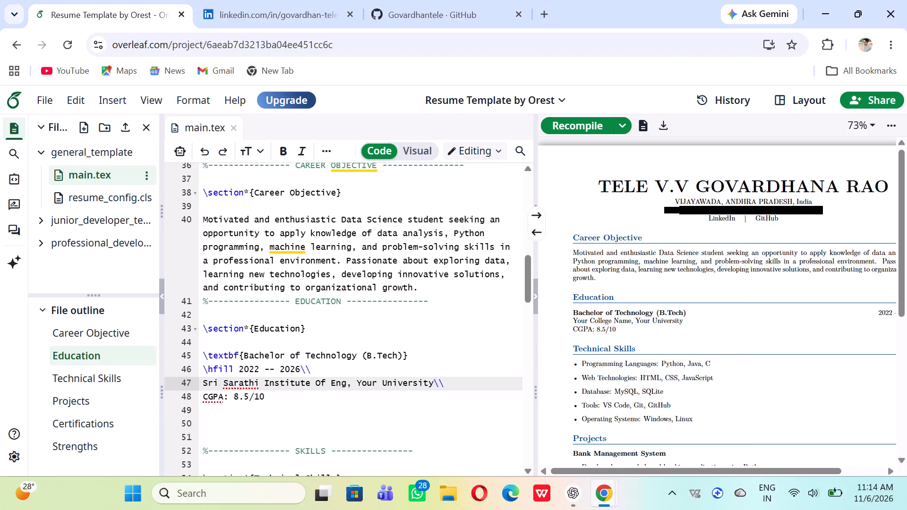
pyautogui.write('ineerr')
pyautogui.press('BackSpace')
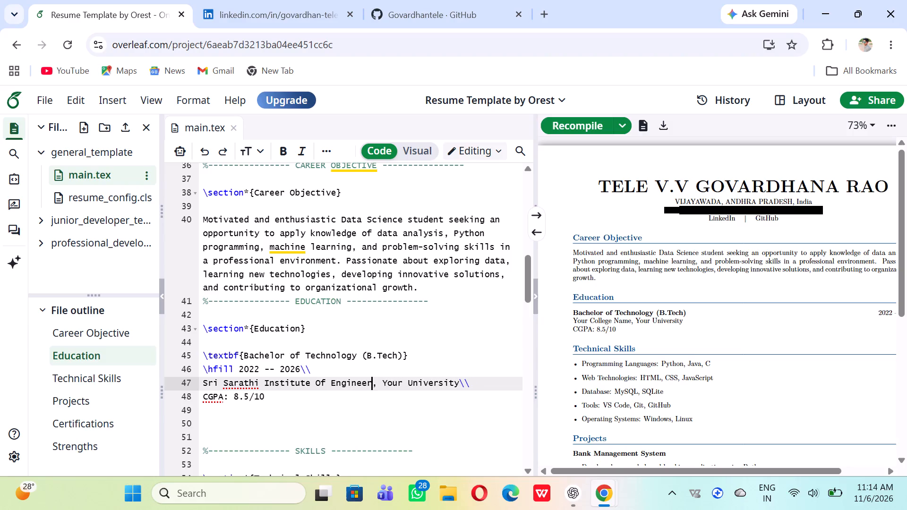
pyautogui.write('ing')
pyautogui.press('space')
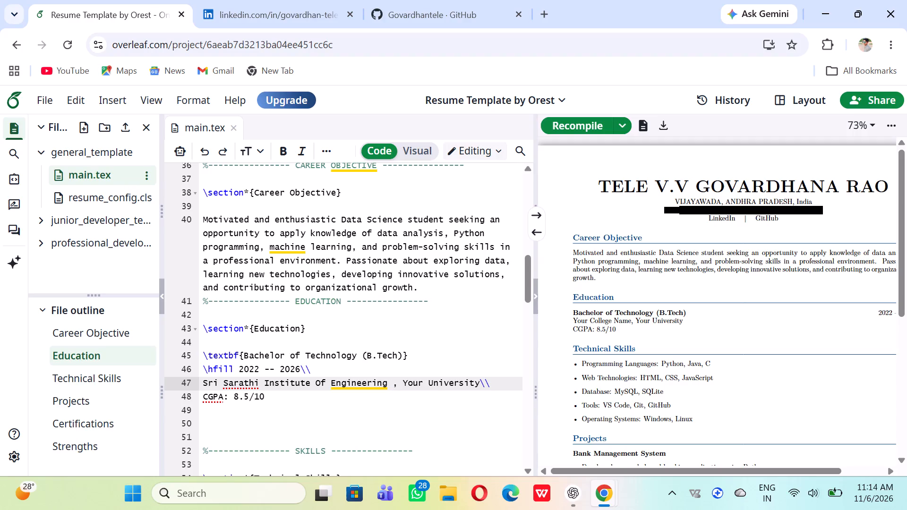
pyautogui.write('And')
pyautogui.press('space')
pyautogui.write('Te')
pyautogui.write('ch')
pyautogui.write('nolo')
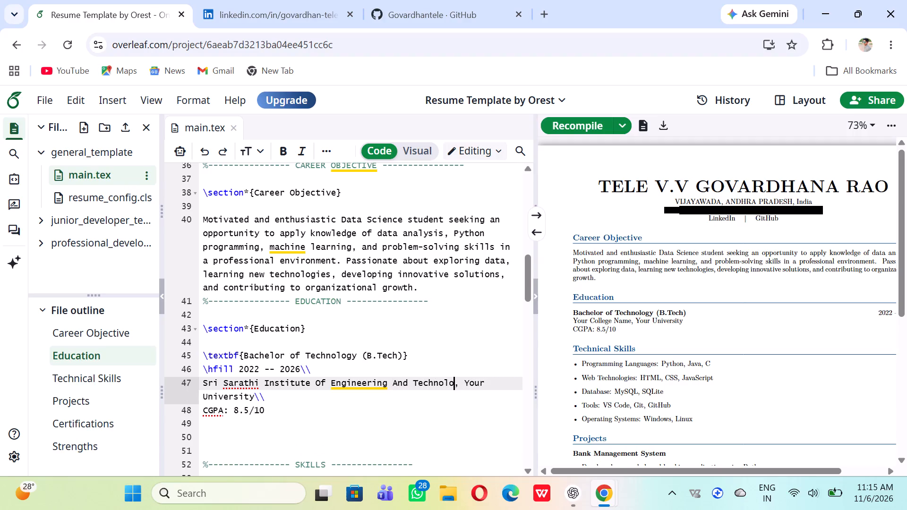
pyautogui.write('gy')
# Replace the "Your University" placeholder after the college name in the Education section with the college's town, beginning "Nuzivid".
pyautogui.hscroll(-3, 292, 383)
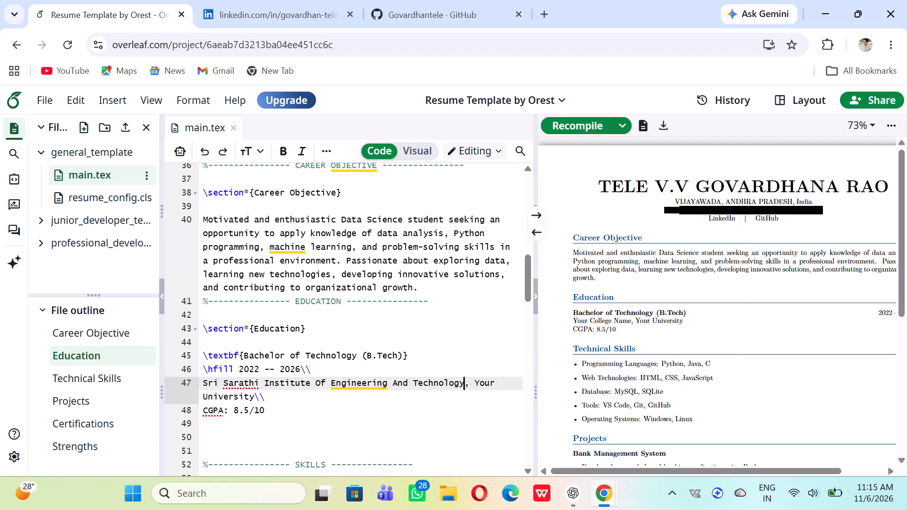
pyautogui.moveTo(490, 387); pyautogui.dragTo(475, 384)
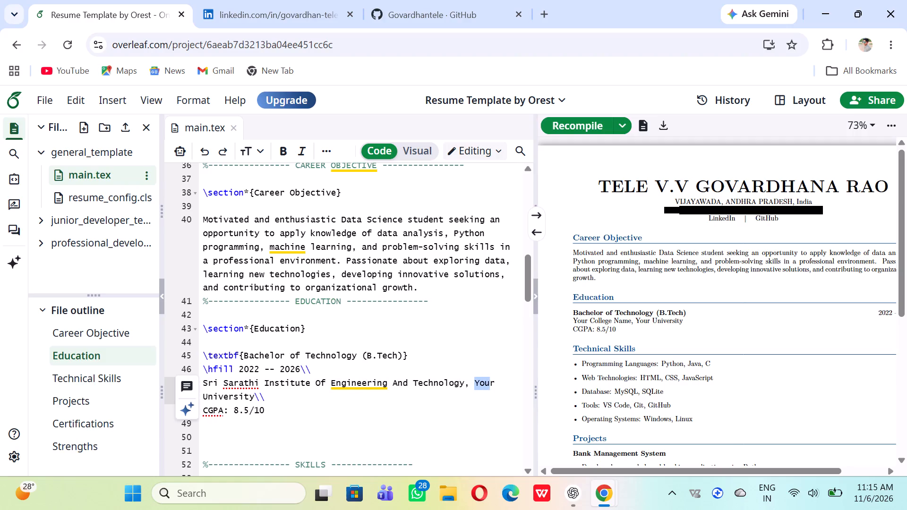
pyautogui.press('BackSpace')
pyautogui.press('Right')
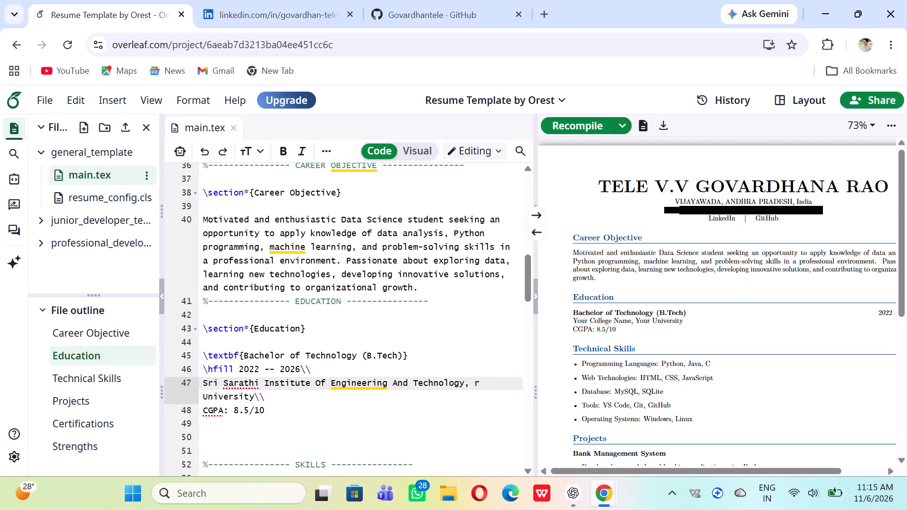
pyautogui.press('BackSpace')
pyautogui.moveTo(252, 395); pyautogui.dragTo(141, 398)
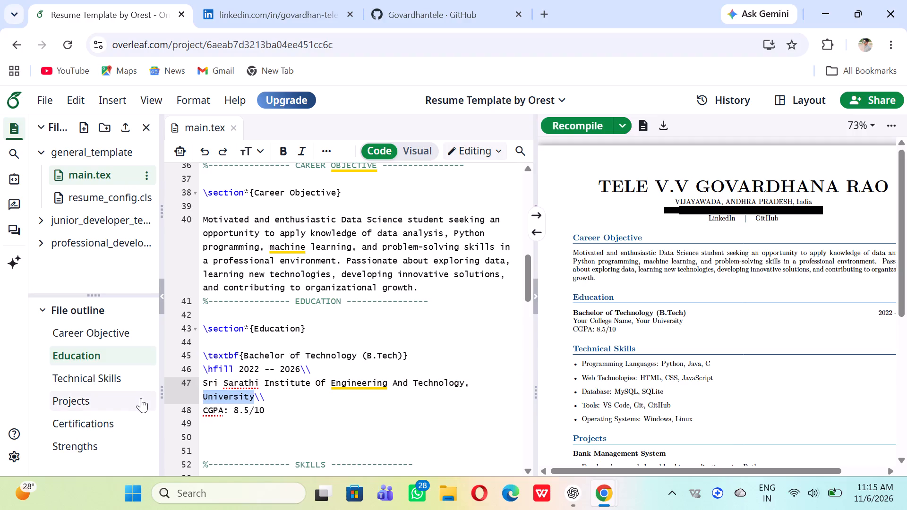
pyautogui.moveTo(141, 398); pyautogui.dragTo(143, 396)
pyautogui.press('BackSpace')
pyautogui.press('BackSpace')
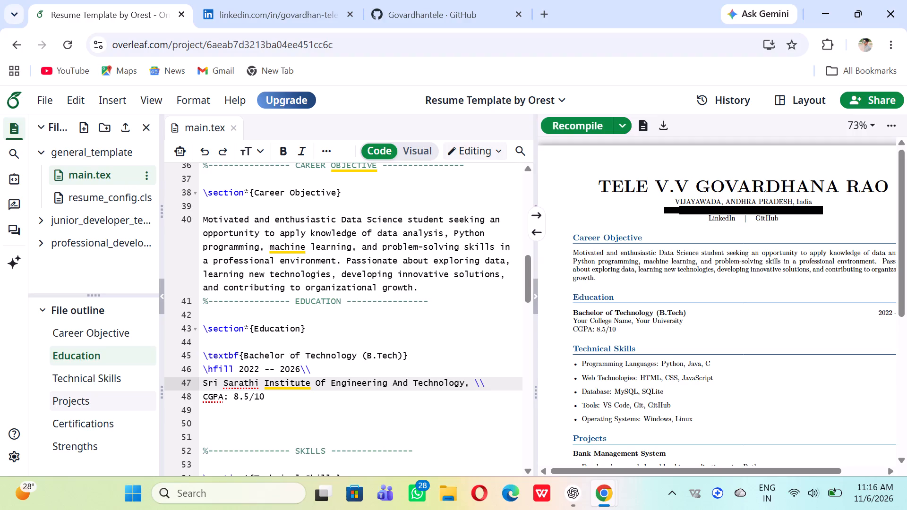
pyautogui.hotkey('shift', 'n')
pyautogui.press('u')
pyautogui.press('z')
pyautogui.press('i')
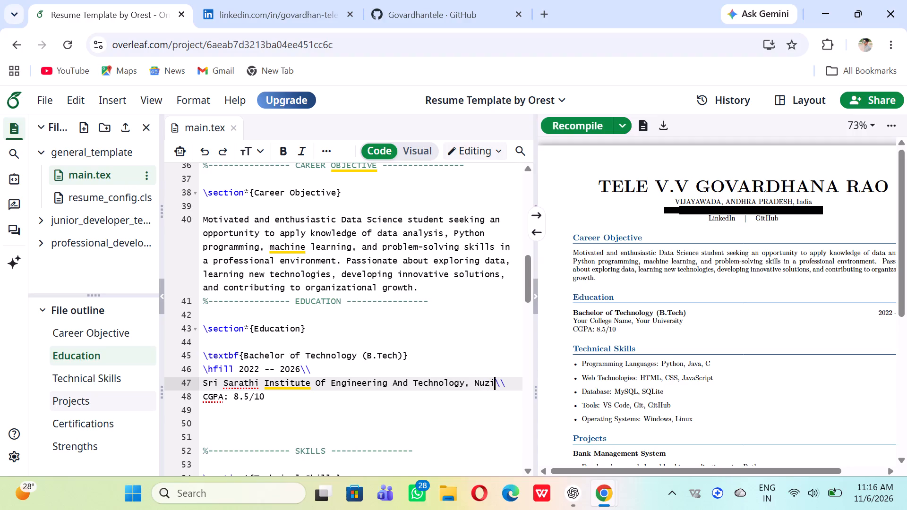
pyautogui.press('BackSpace')
pyautogui.write('iv')
pyautogui.write('id')
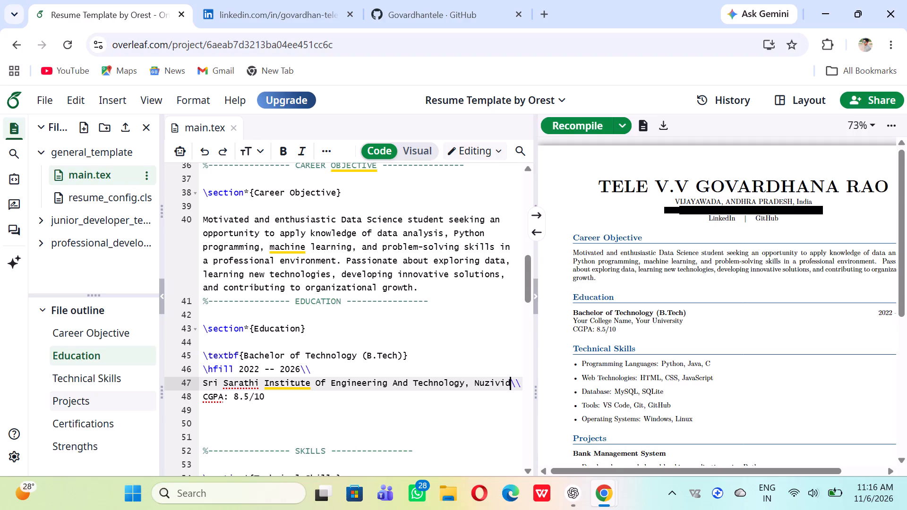
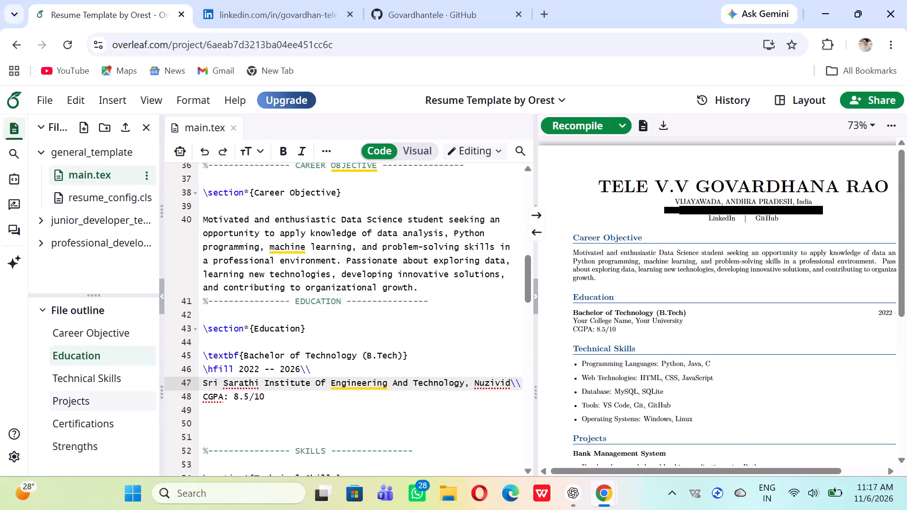
# Review the Technical Skills, Projects, Certifications and Strengths sections of main.tex for entries that still need tailoring.
pyautogui.scroll(-1, 325, 348)
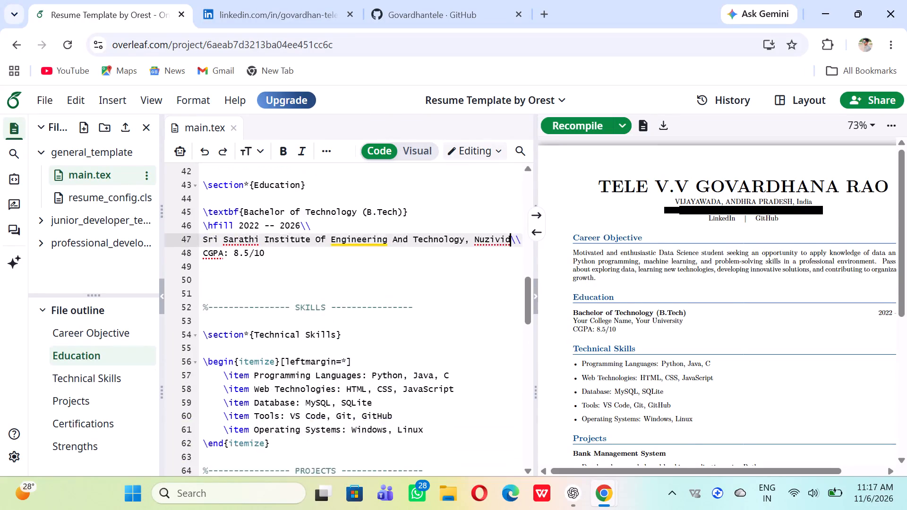
pyautogui.scroll(-2, 325, 348)
pyautogui.scroll(3, 325, 348)
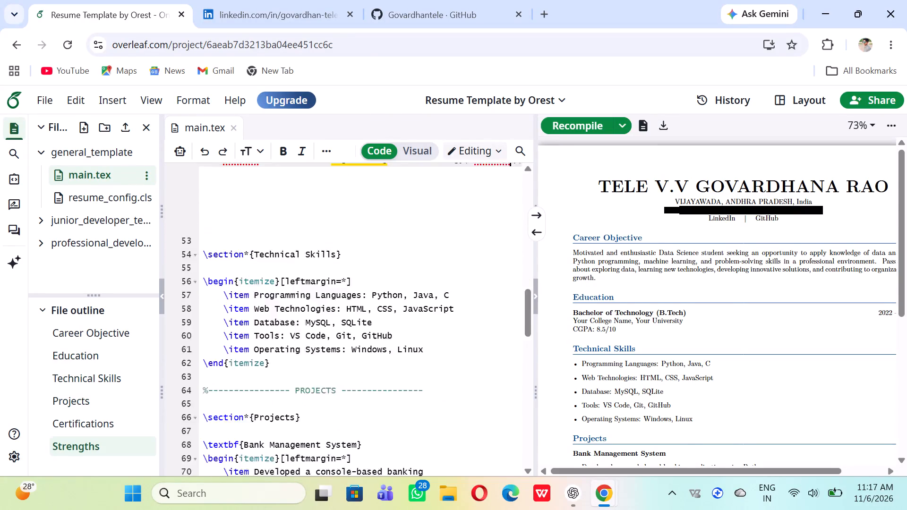
pyautogui.scroll(-2, 325, 348)
pyautogui.scroll(2, 325, 348)
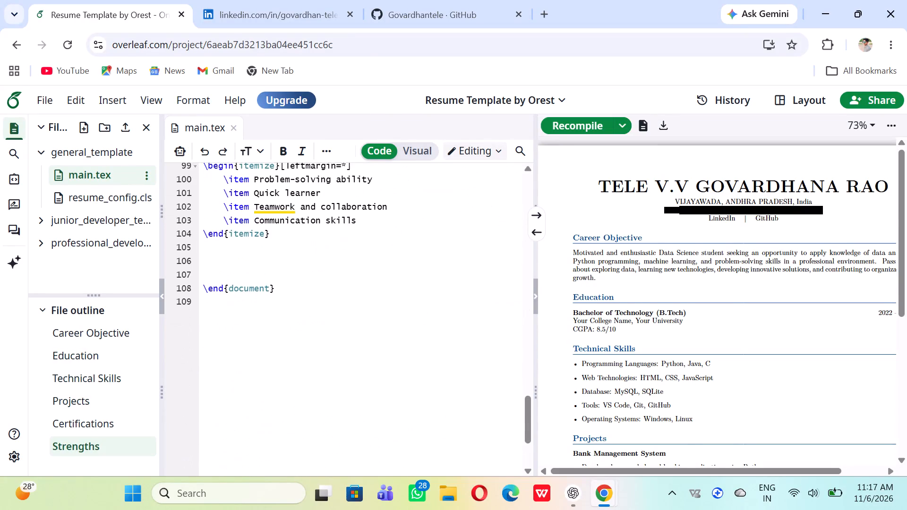
pyautogui.scroll(2, 325, 348)
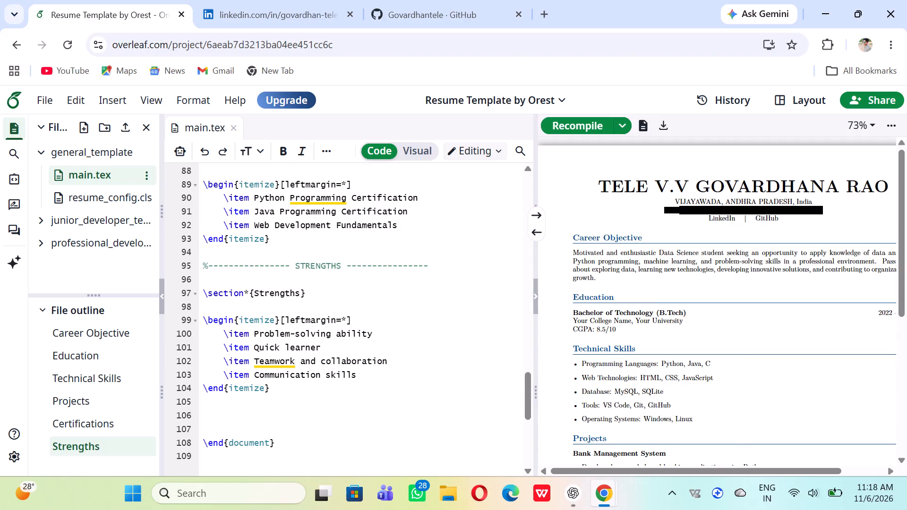
pyautogui.scroll(1, 322, 333)
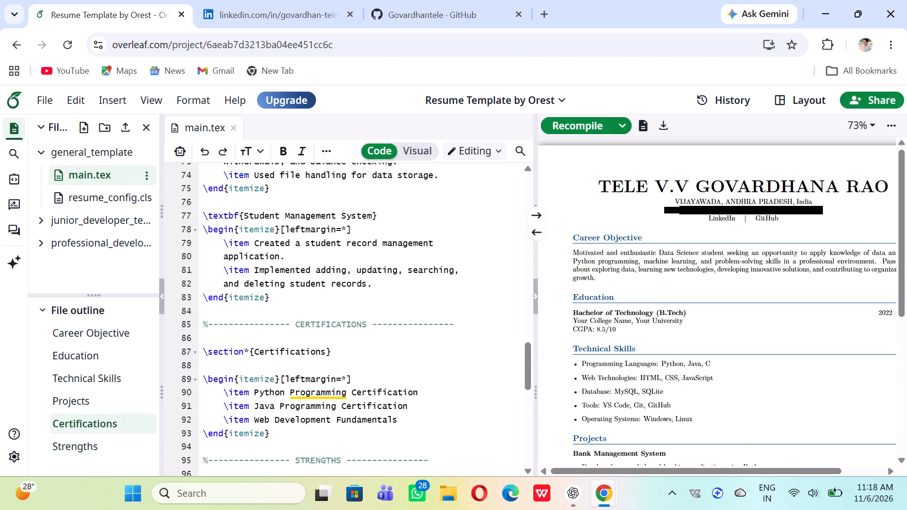
pyautogui.scroll(1, 322, 333)
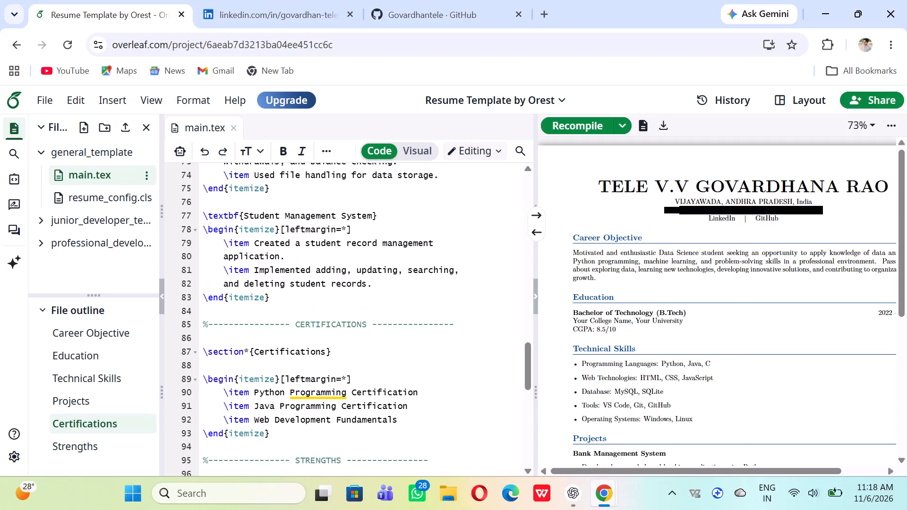
pyautogui.scroll(-2, 307, 301)
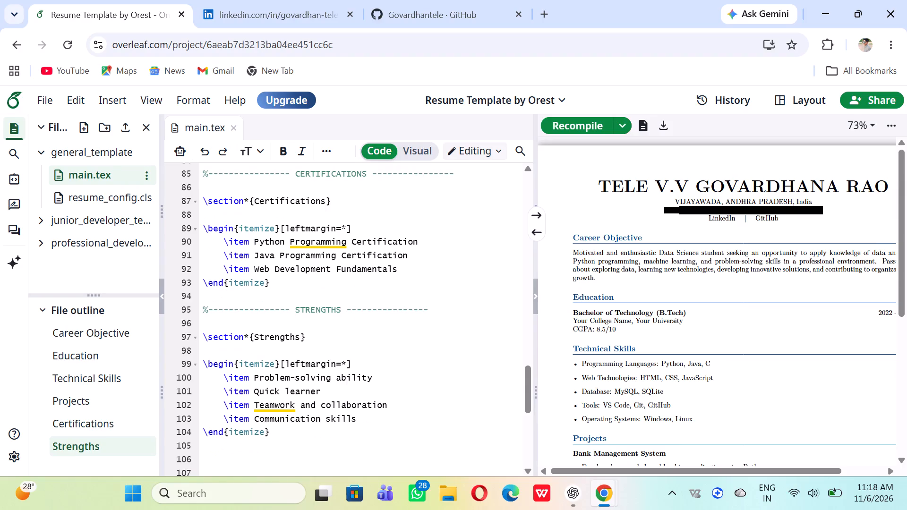
pyautogui.scroll(3, 307, 301)
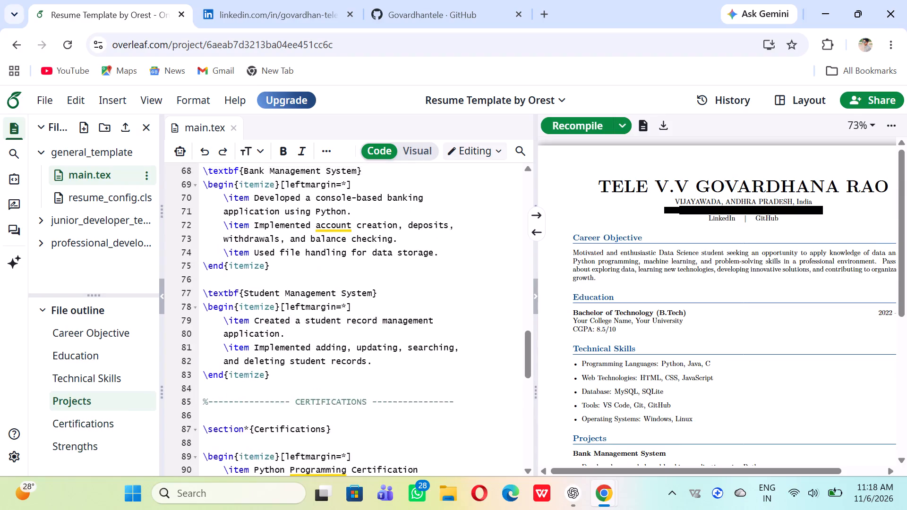
# Change the CGPA in the Education section to 7.0, without the "/10" suffix, and recompile the résumé.
pyautogui.scroll(1, 307, 301)
pyautogui.rightClick(307, 301)
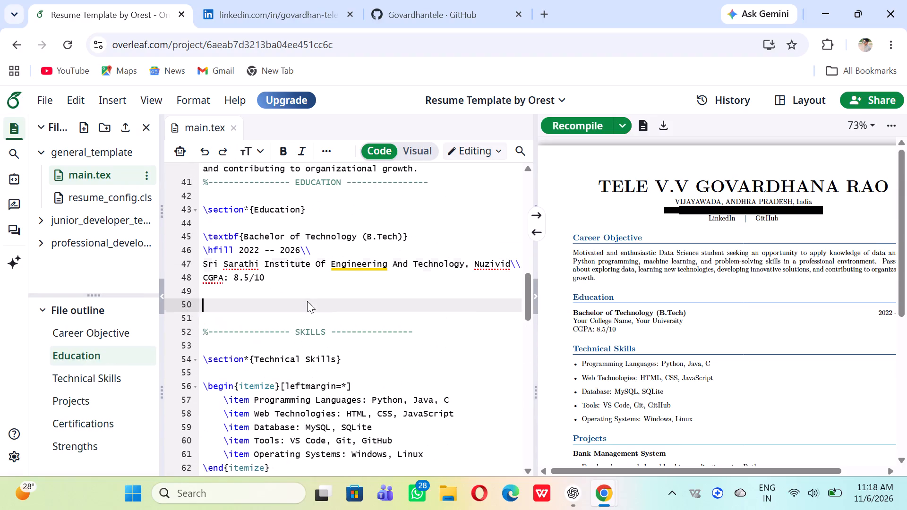
pyautogui.click(249, 278)
pyautogui.press('BackSpace')
pyautogui.press('BackSpace')
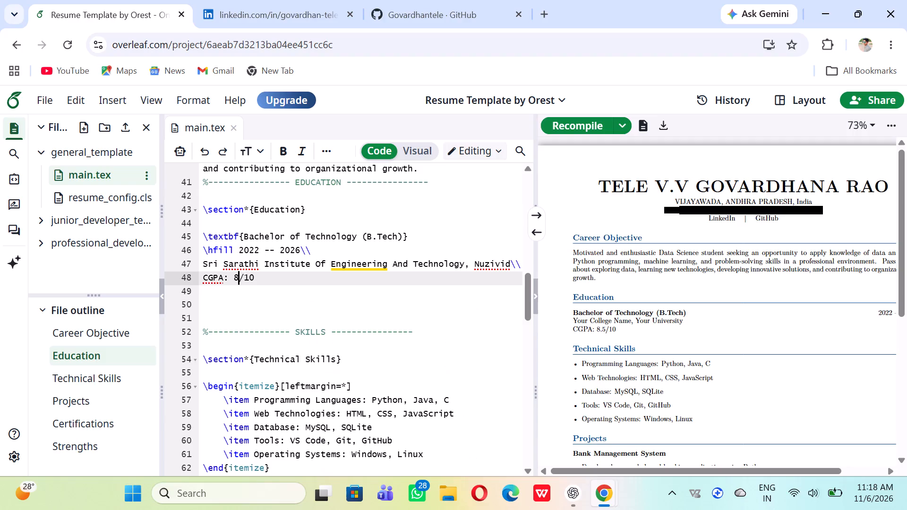
pyautogui.press('BackSpace')
pyautogui.press('7')
pyautogui.press('Right')
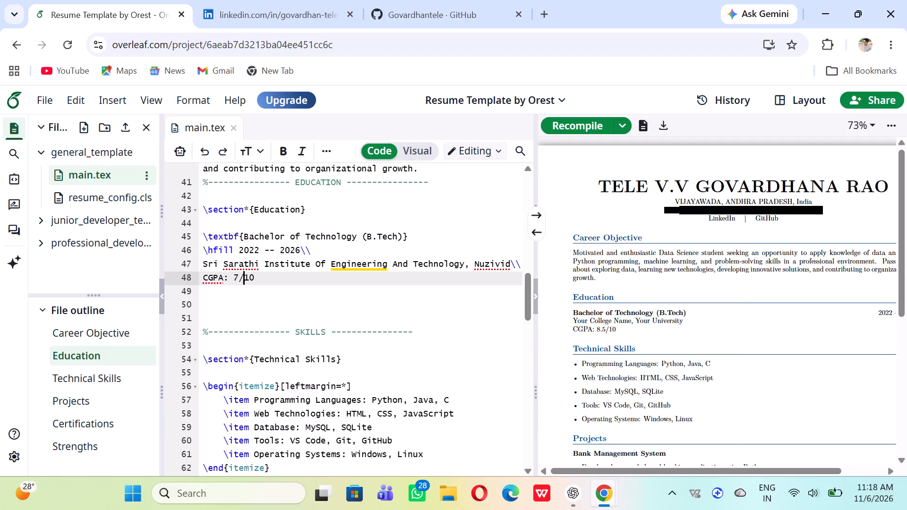
pyautogui.press('Right')
pyautogui.press('Right')
pyautogui.press('BackSpace')
pyautogui.press('BackSpace')
pyautogui.press('BackSpace')
pyautogui.write('.0')
pyautogui.hotkey('ctrl', 's')
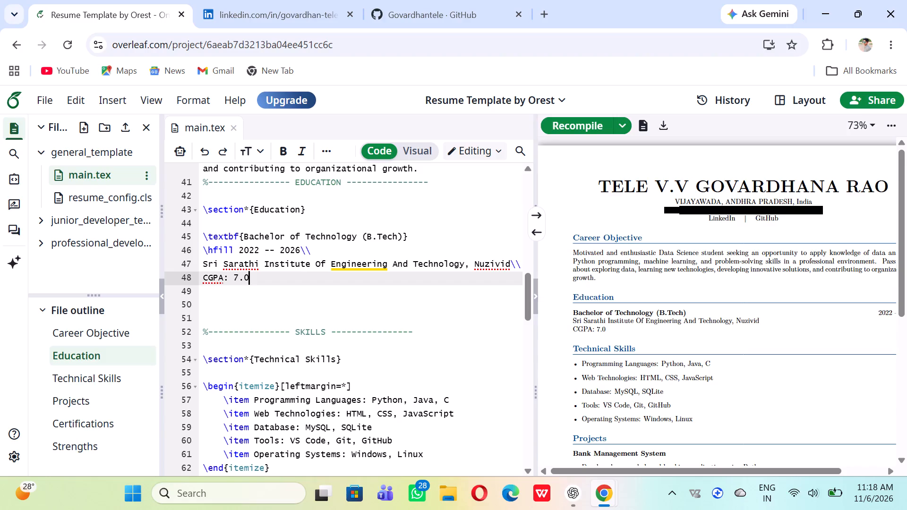
# Examine the Technical Skills and Projects source in main.tex and read through the compiled résumé preview down to Strengths.
pyautogui.scroll(-1, 627, 263)
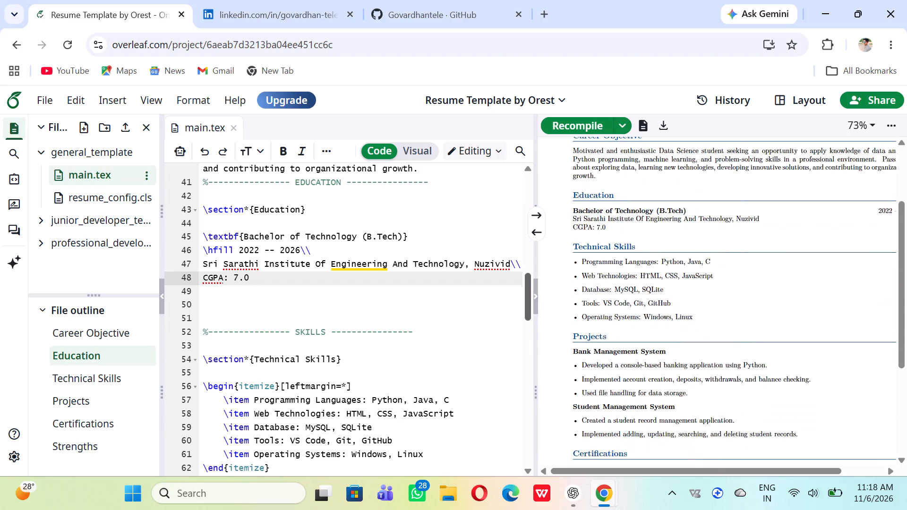
pyautogui.scroll(-2, 409, 280)
pyautogui.scroll(1, 409, 280)
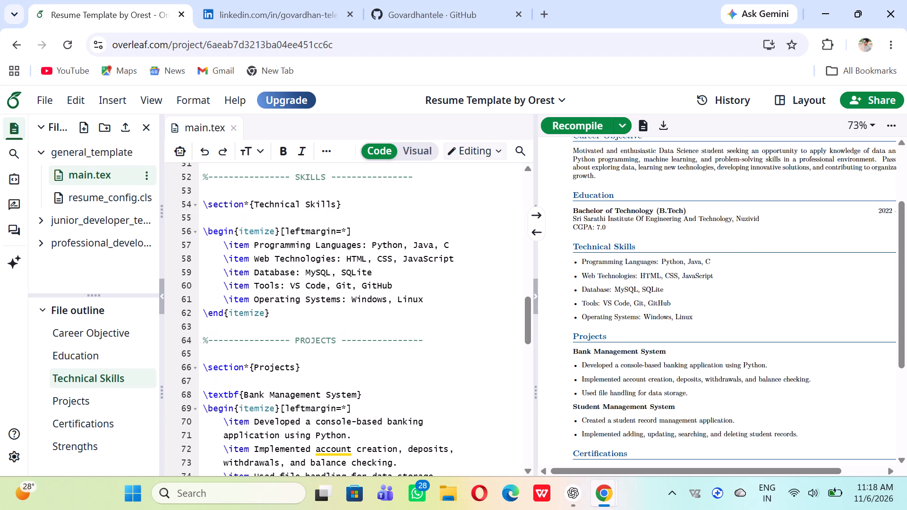
pyautogui.scroll(1, 409, 280)
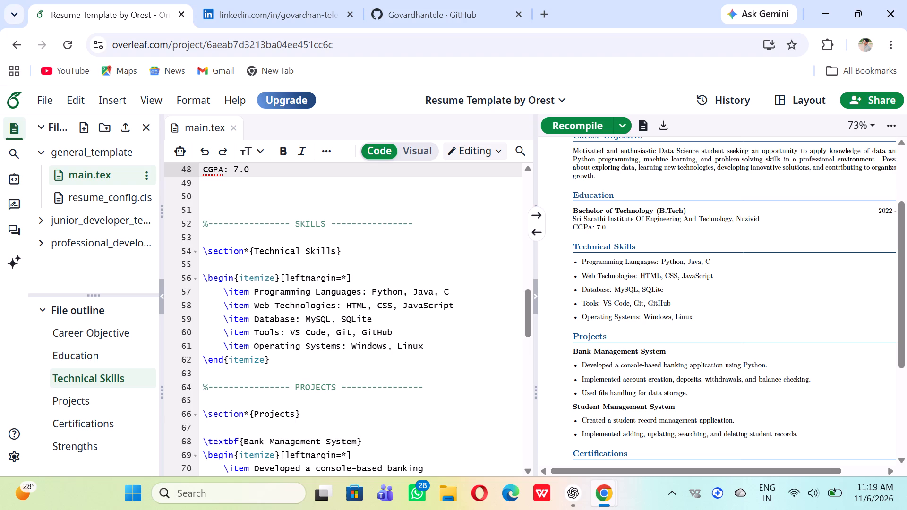
pyautogui.scroll(-1, 409, 280)
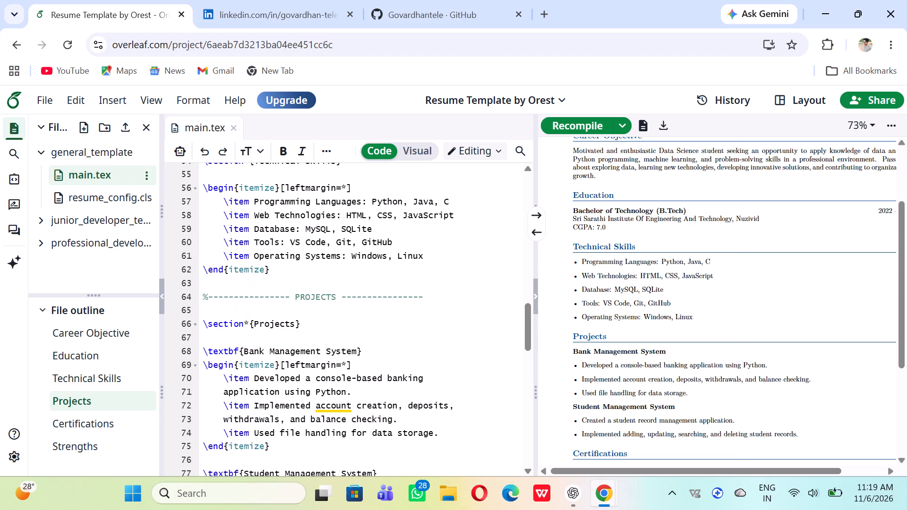
pyautogui.scroll(-1, 409, 280)
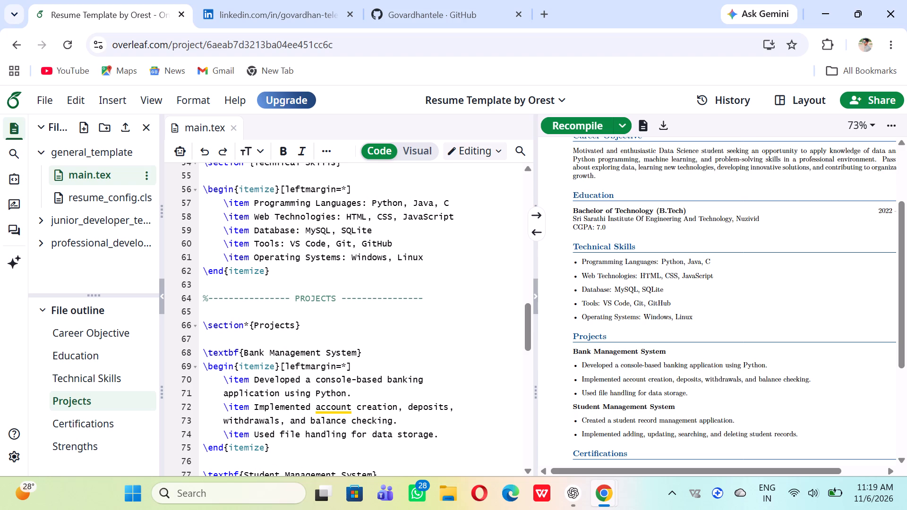
pyautogui.scroll(-2, 409, 280)
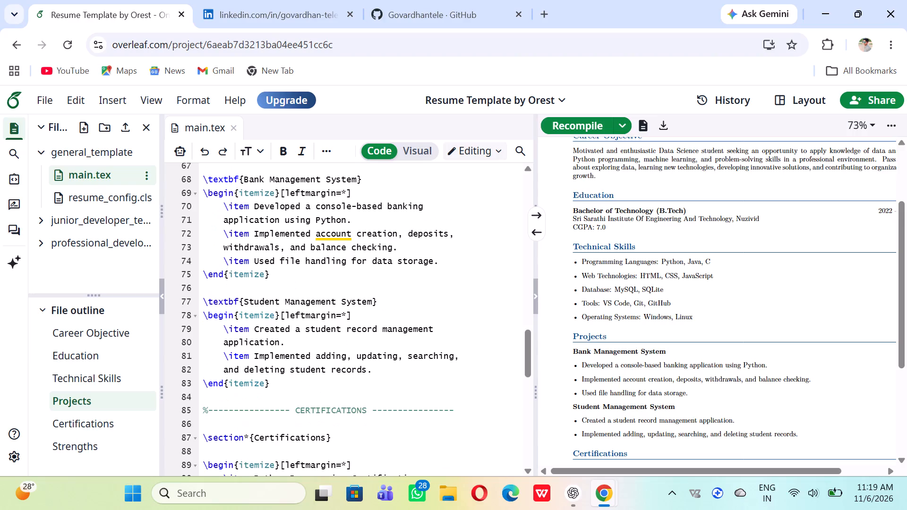
pyautogui.scroll(1, 409, 280)
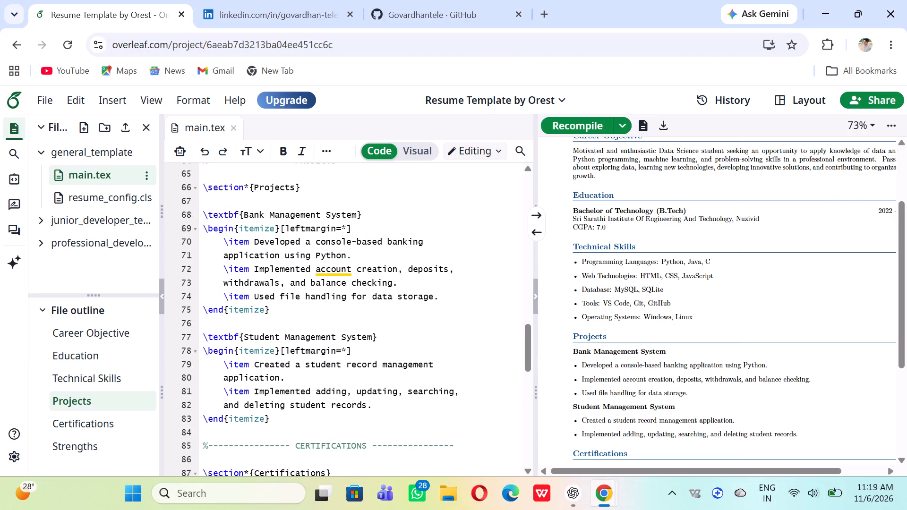
pyautogui.scroll(1, 779, 297)
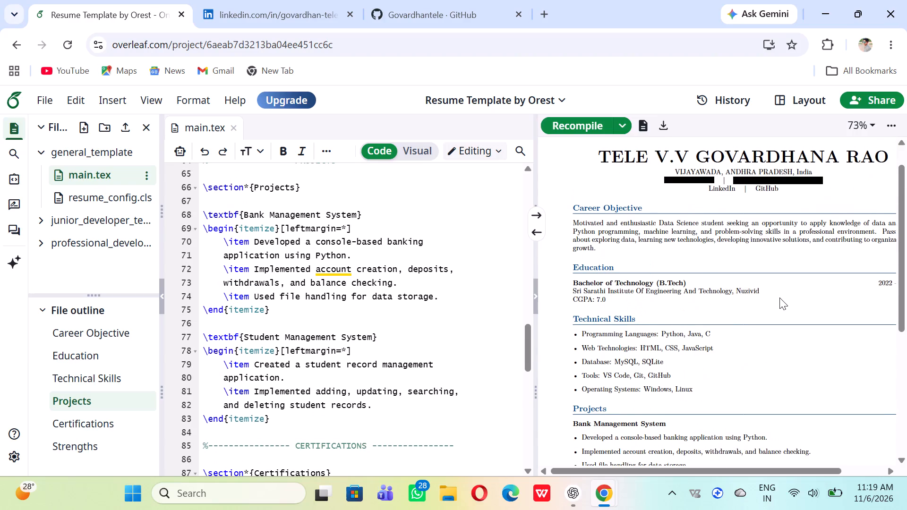
pyautogui.scroll(-2, 779, 297)
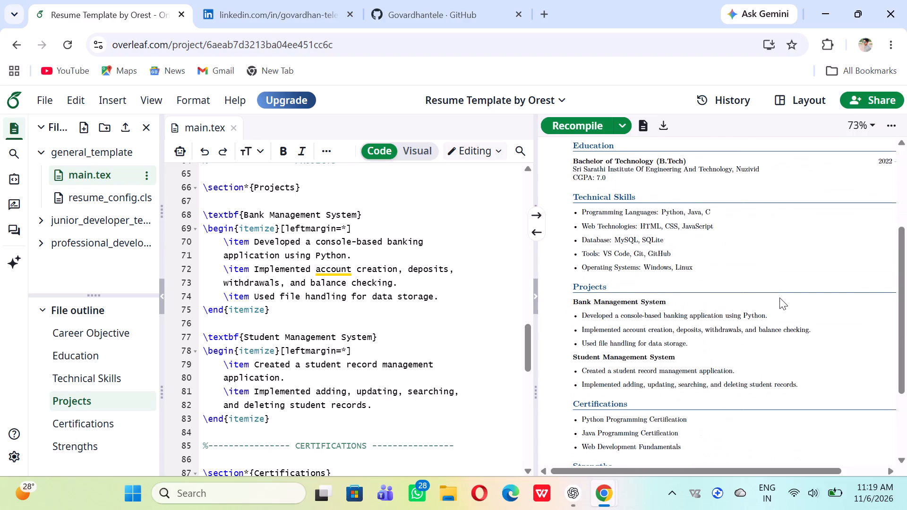
pyautogui.scroll(-2, 779, 297)
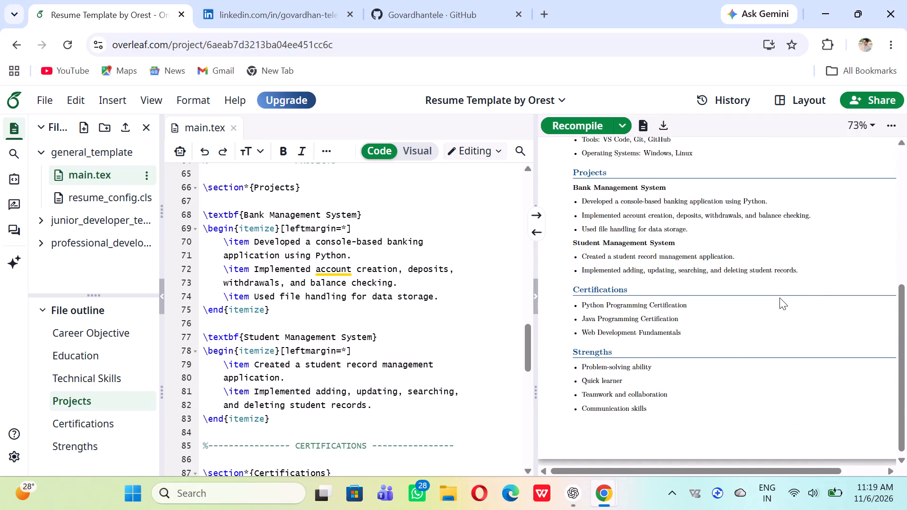
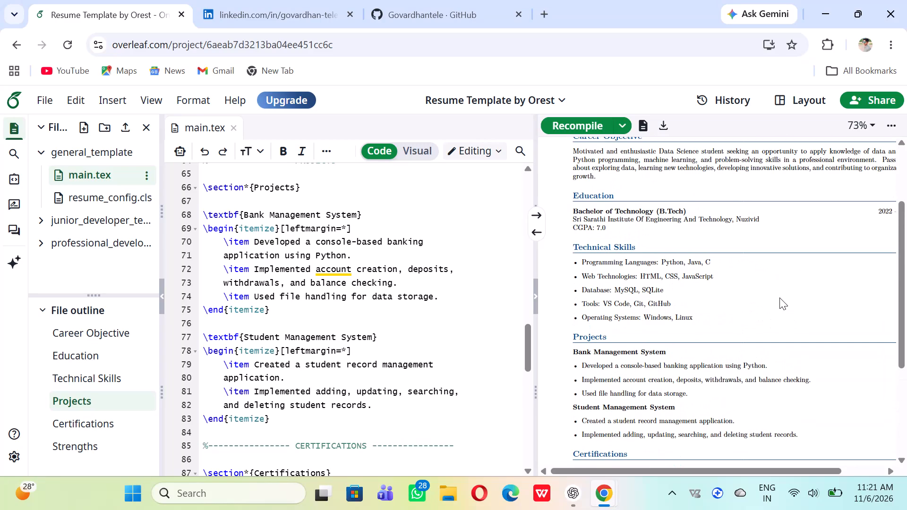
# Review the Career Objective, Education, Technical Skills and Projects source in main.tex for content that still needs tailoring.
pyautogui.click(461, 272)
pyautogui.scroll(1, 461, 272)
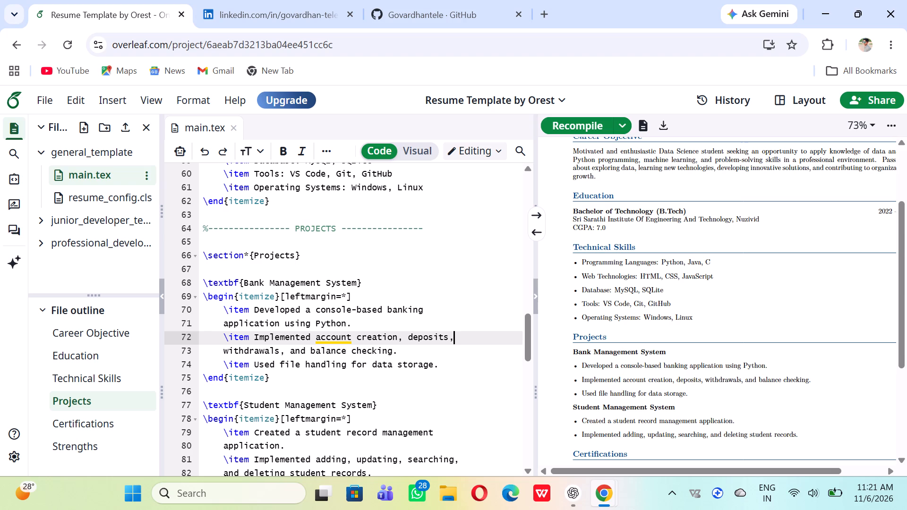
pyautogui.scroll(1, 461, 272)
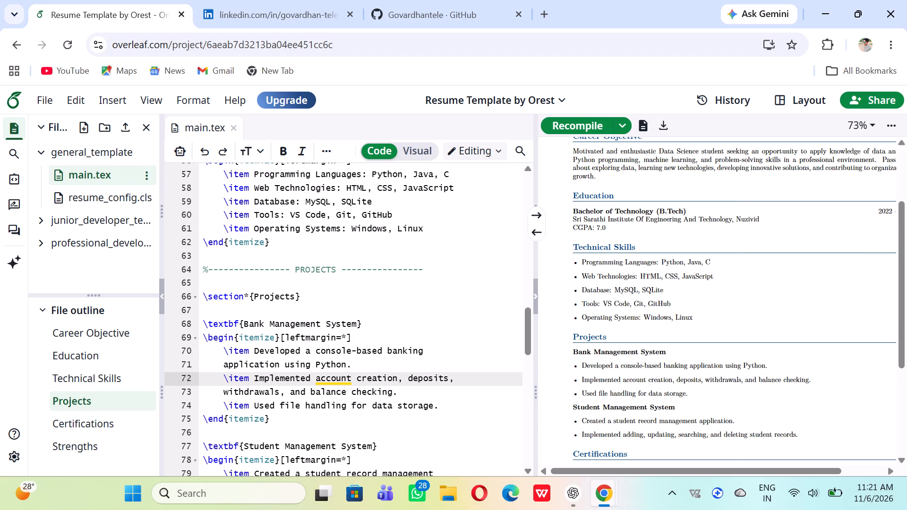
pyautogui.scroll(2, 461, 272)
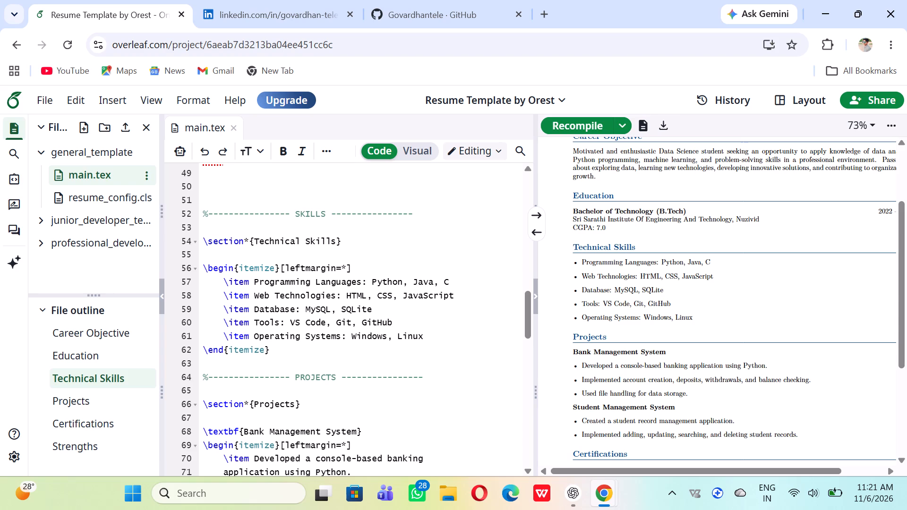
pyautogui.scroll(-1, 461, 272)
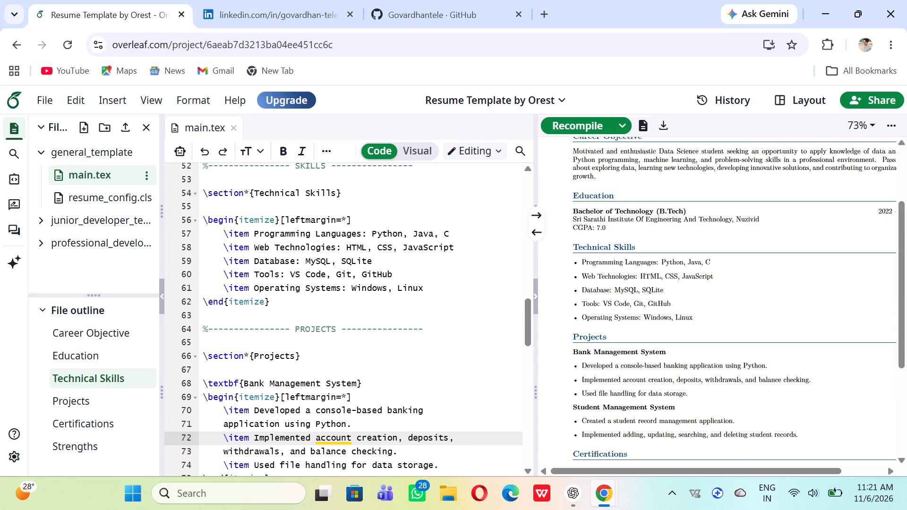
pyautogui.scroll(2, 461, 272)
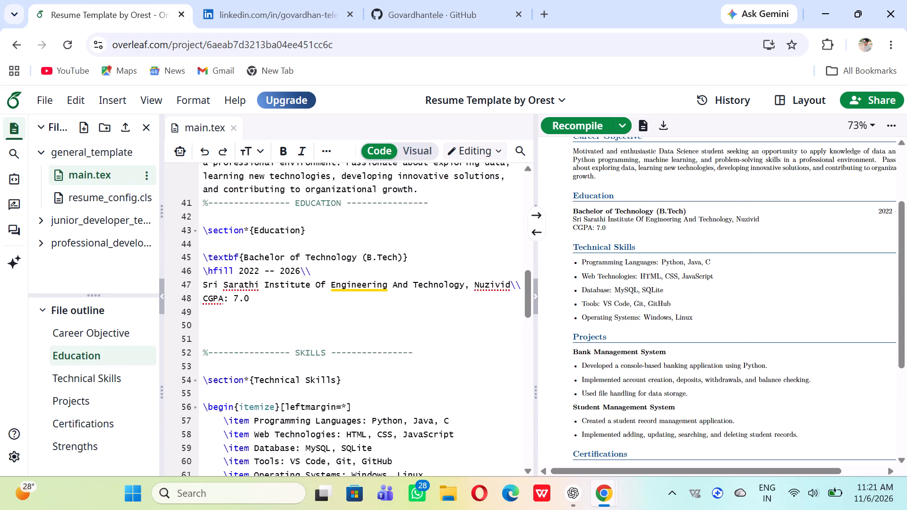
pyautogui.scroll(1, 461, 272)
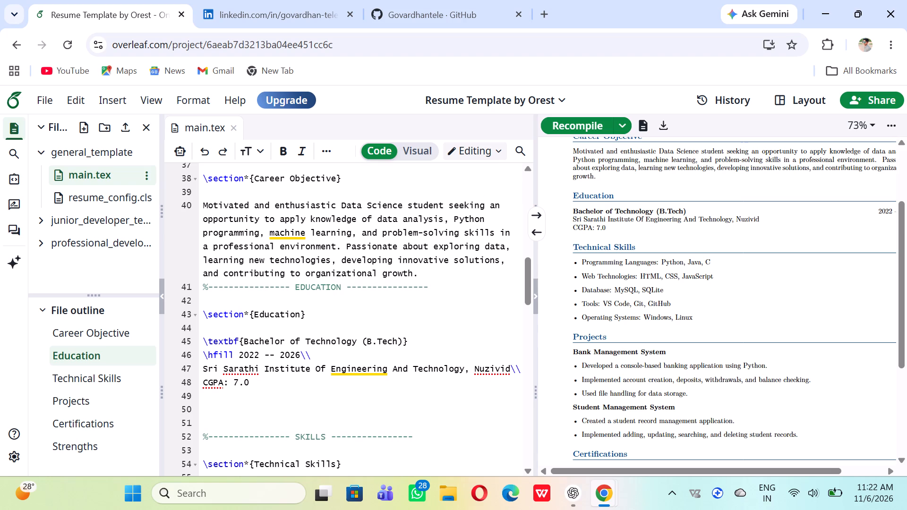
pyautogui.scroll(-2, 456, 289)
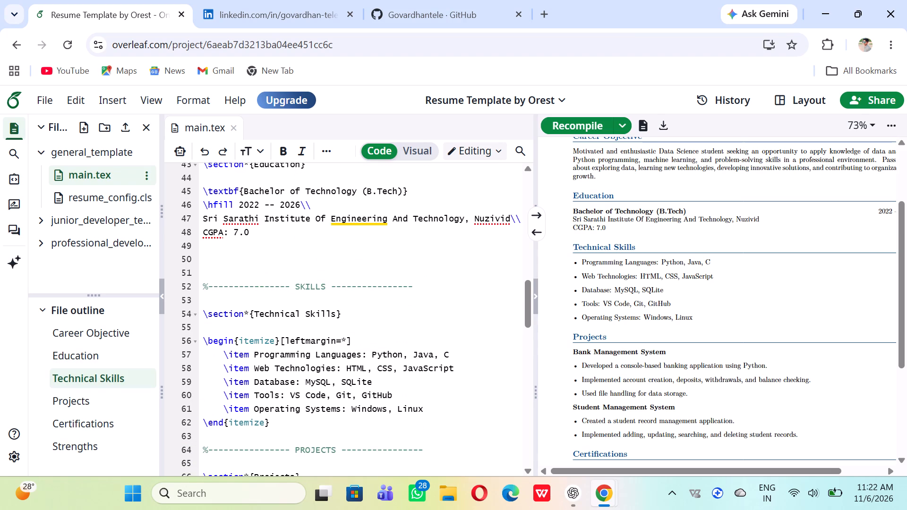
pyautogui.scroll(-2, 456, 289)
pyautogui.scroll(1, 456, 289)
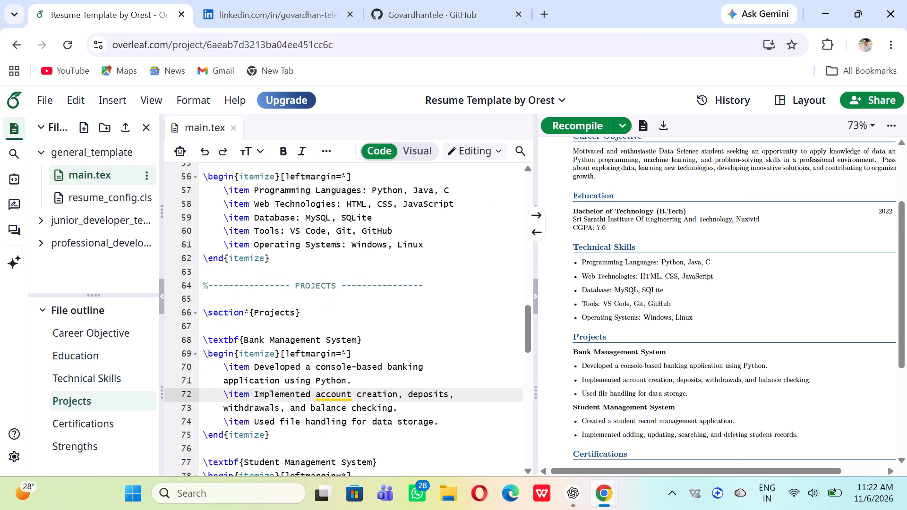
pyautogui.scroll(1, 456, 289)
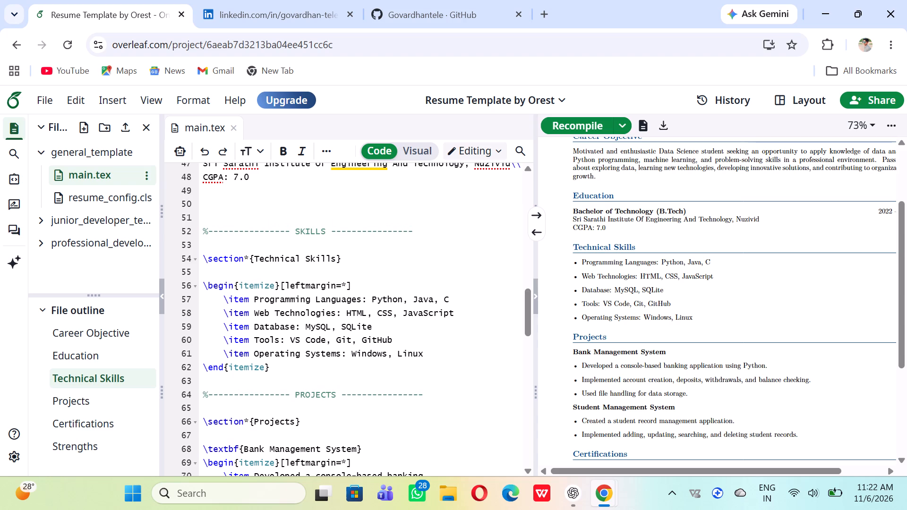
# Examine the Bank Management System and Student Management System project entries in main.tex, down to the start of Certifications.
pyautogui.scroll(-3, 456, 289)
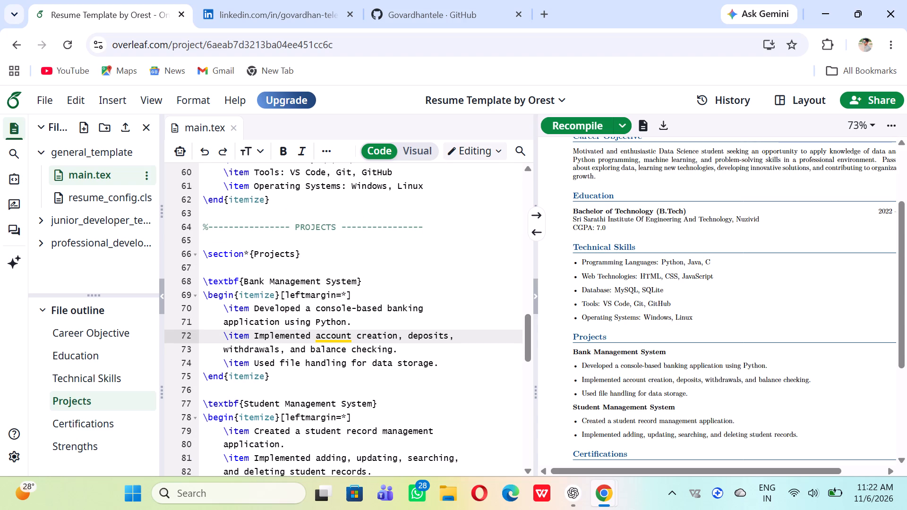
pyautogui.scroll(-1, 456, 289)
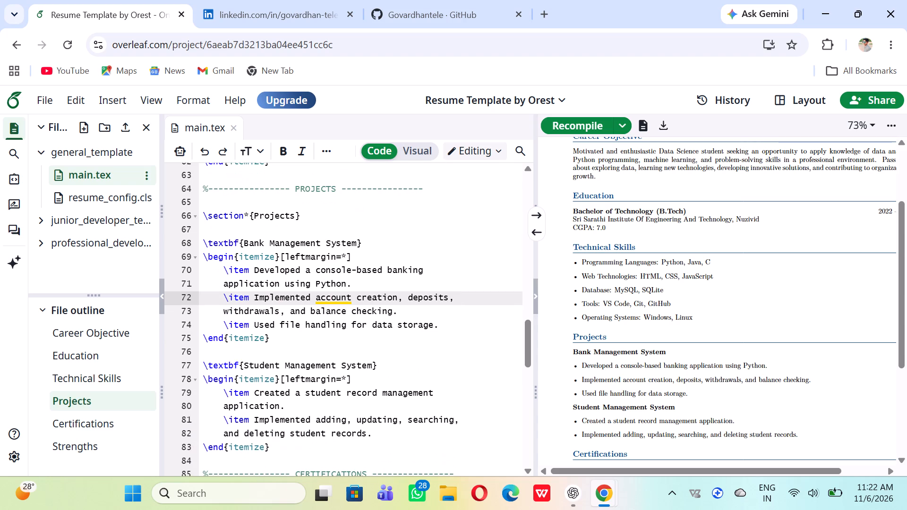
pyautogui.scroll(-1, 456, 289)
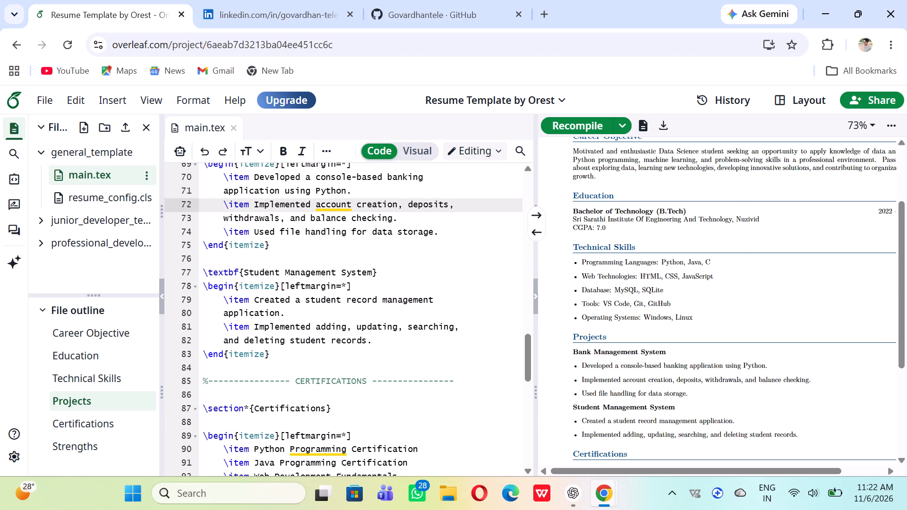
pyautogui.scroll(2, 456, 289)
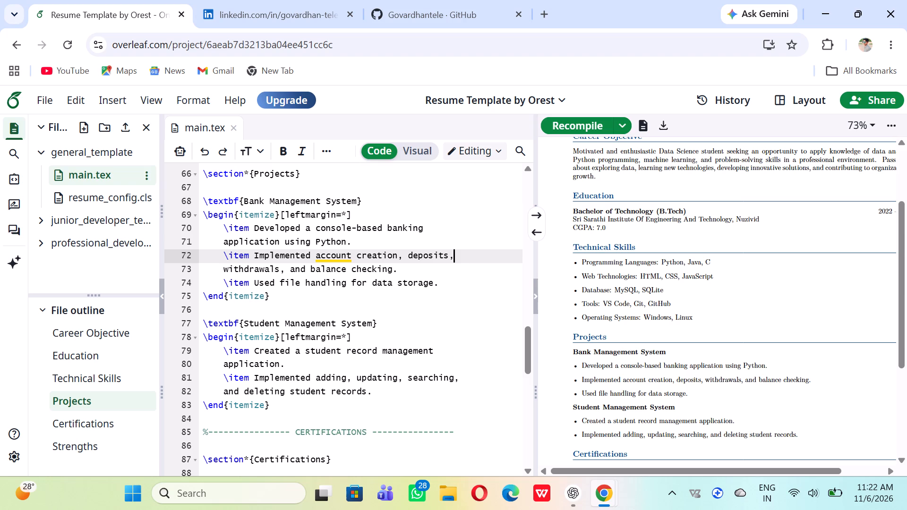
pyautogui.scroll(1, 456, 289)
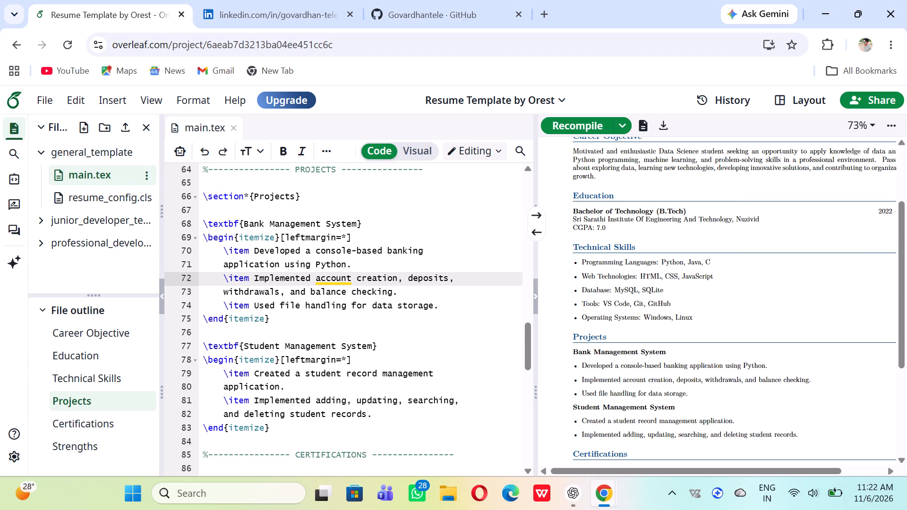
pyautogui.scroll(1, 456, 289)
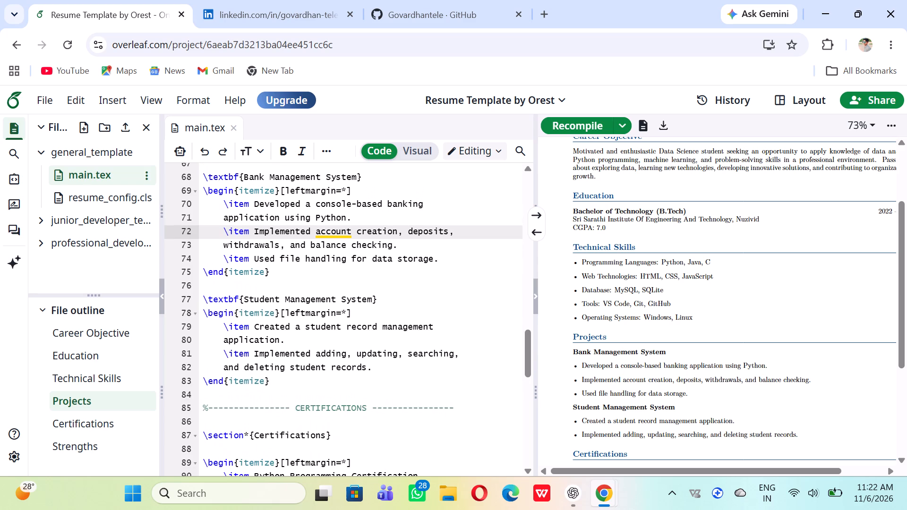
pyautogui.scroll(1, 456, 289)
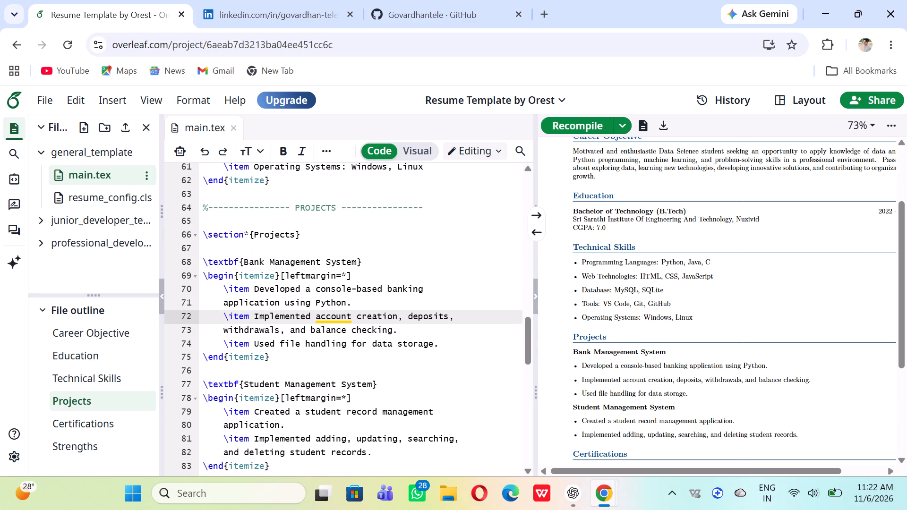
pyautogui.scroll(-1, 456, 289)
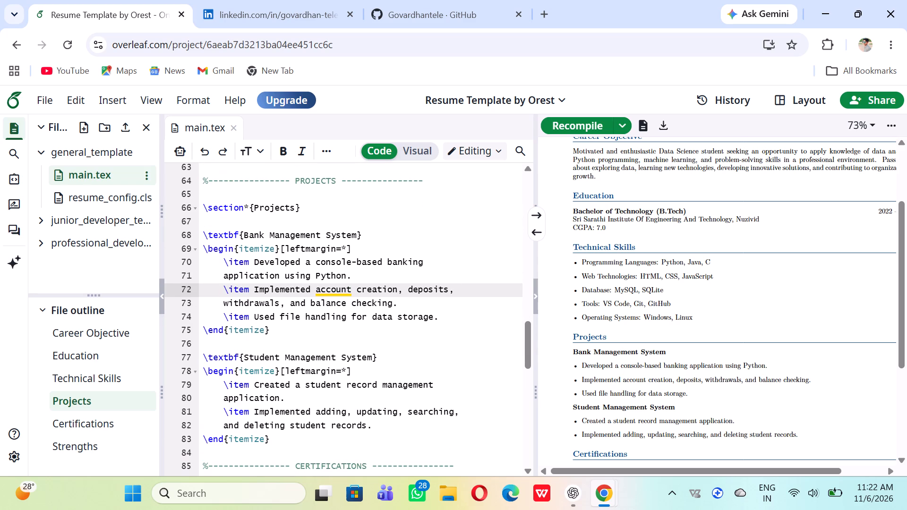
pyautogui.scroll(-1, 456, 289)
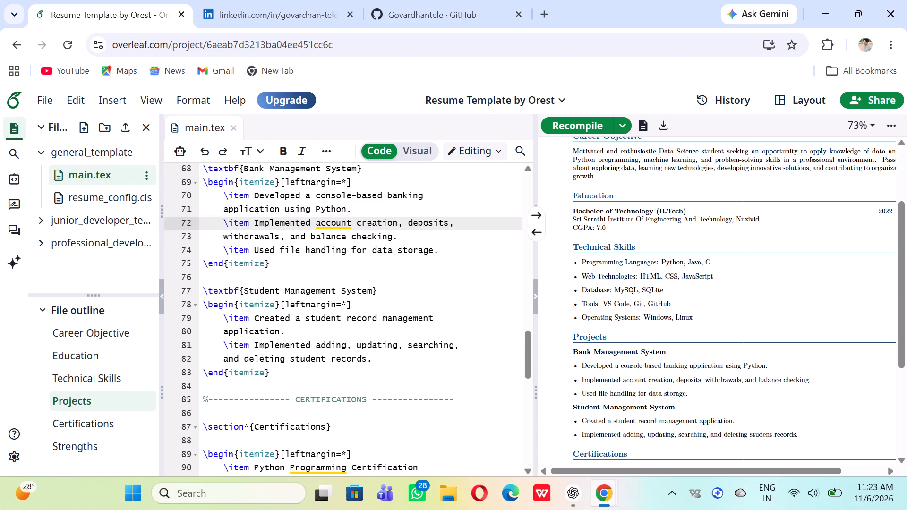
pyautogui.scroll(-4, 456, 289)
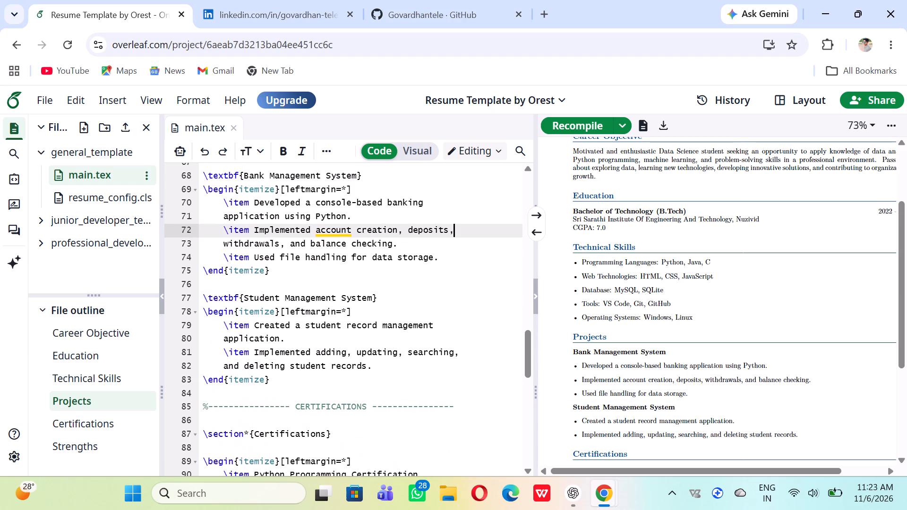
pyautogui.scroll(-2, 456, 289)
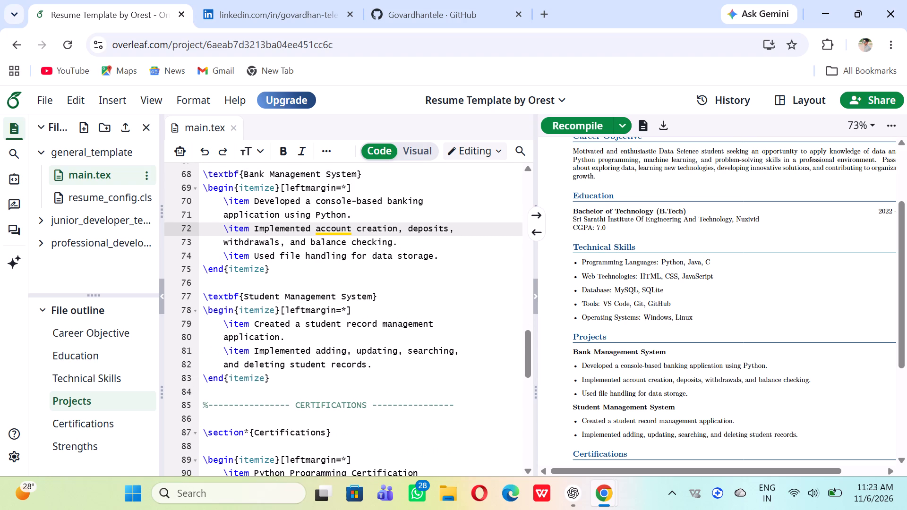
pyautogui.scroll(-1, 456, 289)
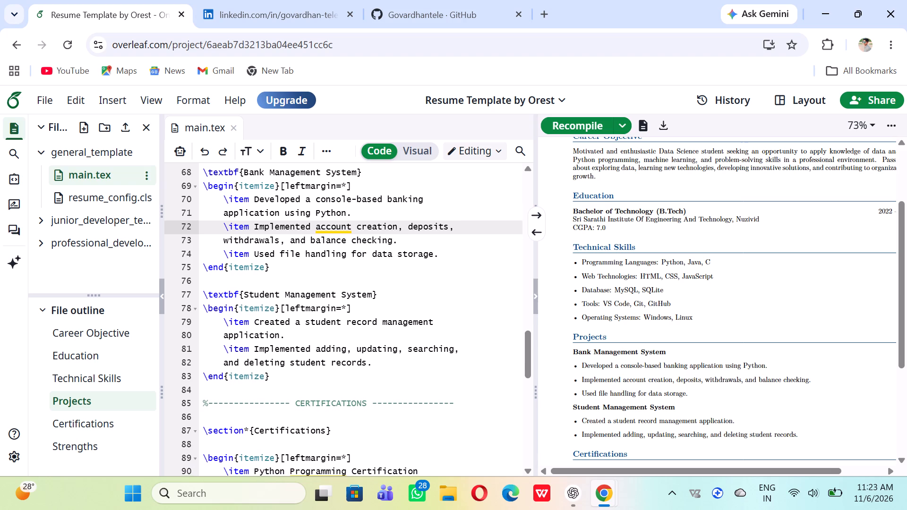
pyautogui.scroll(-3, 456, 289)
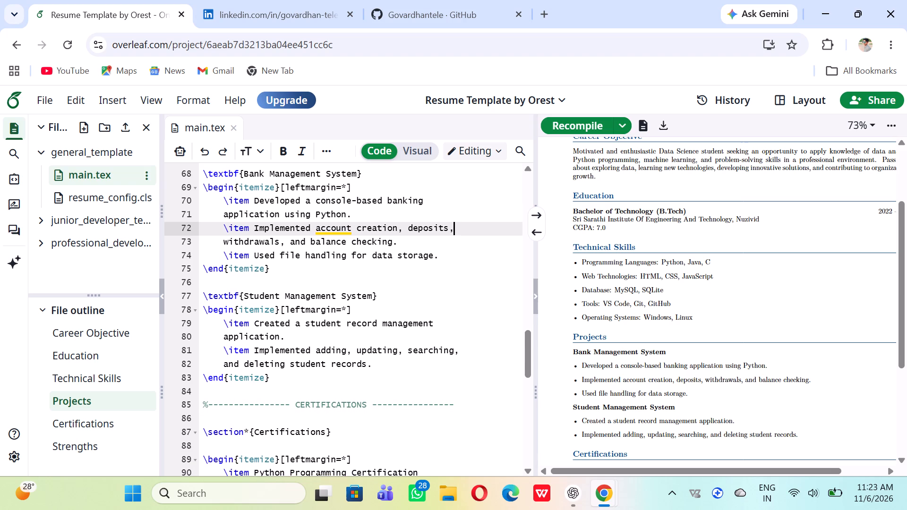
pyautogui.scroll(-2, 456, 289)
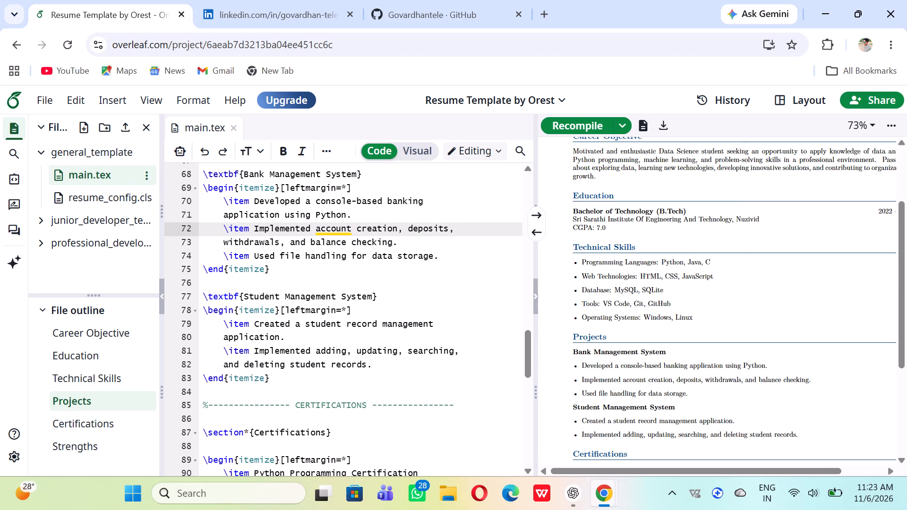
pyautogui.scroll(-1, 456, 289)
# Reread the Technical Skills and Projects source in main.tex and check the compiled résumé preview from Technical Skills down to Strengths.
pyautogui.scroll(1, 456, 289)
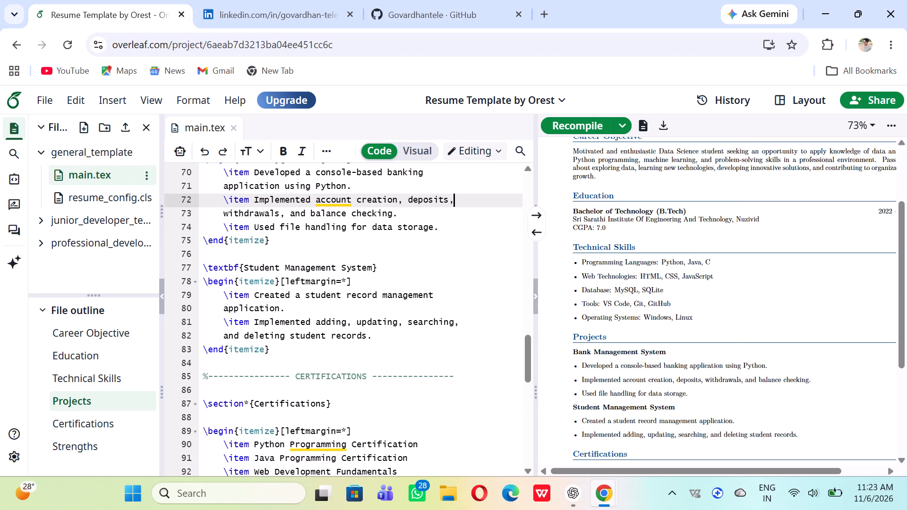
pyautogui.scroll(1, 456, 289)
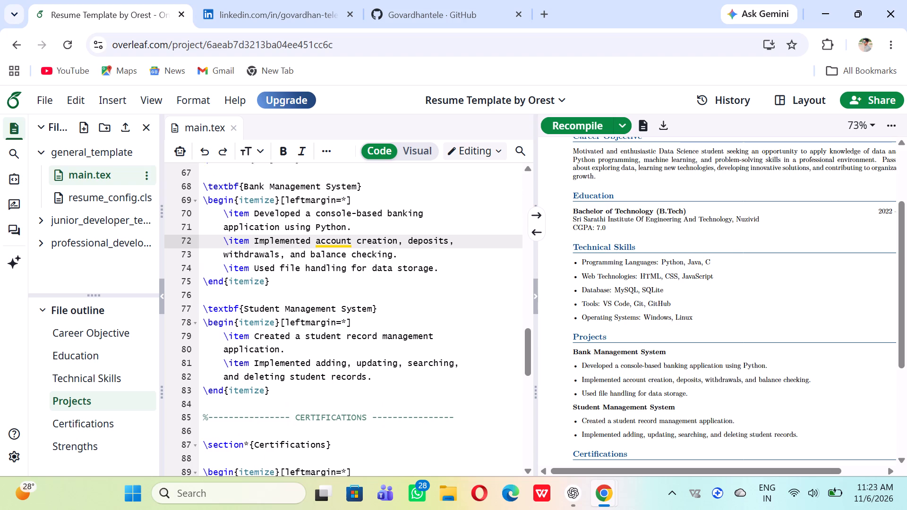
pyautogui.scroll(2, 456, 289)
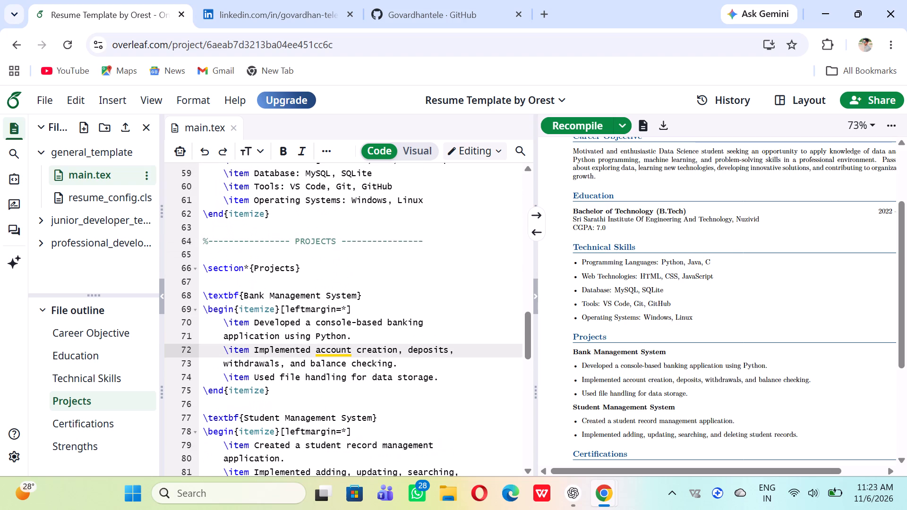
pyautogui.scroll(1, 456, 289)
pyautogui.scroll(-1, 456, 289)
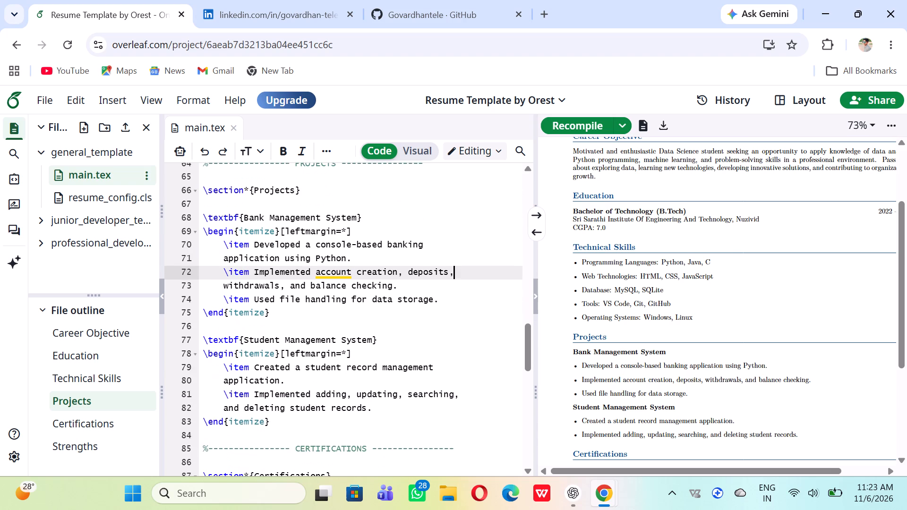
pyautogui.scroll(2, 456, 289)
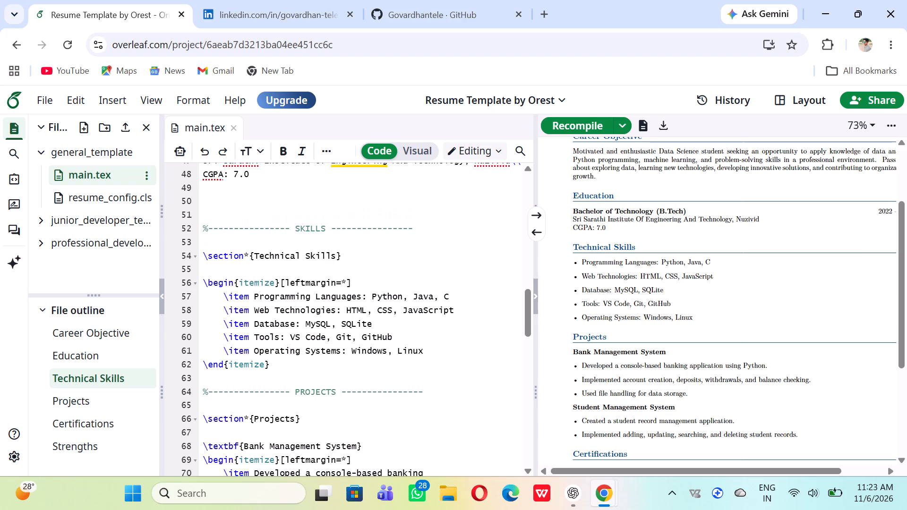
pyautogui.scroll(-1, 456, 289)
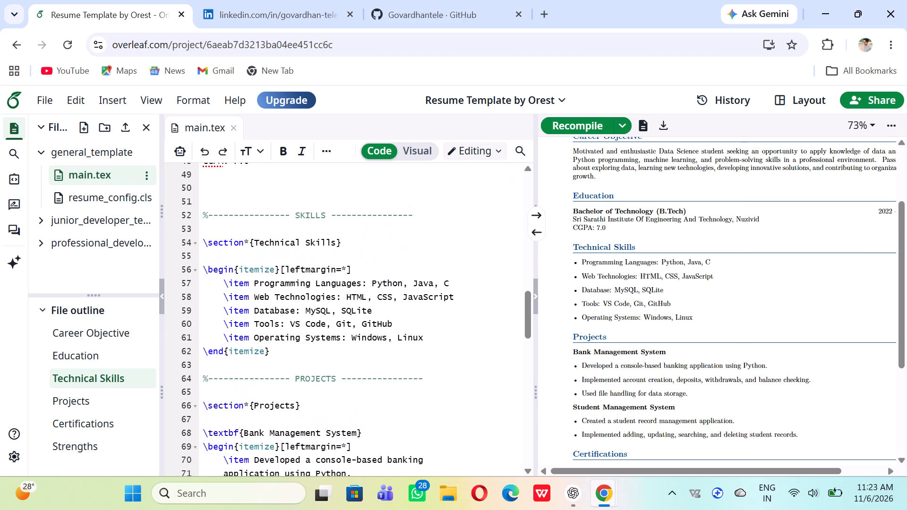
pyautogui.scroll(-1, 456, 289)
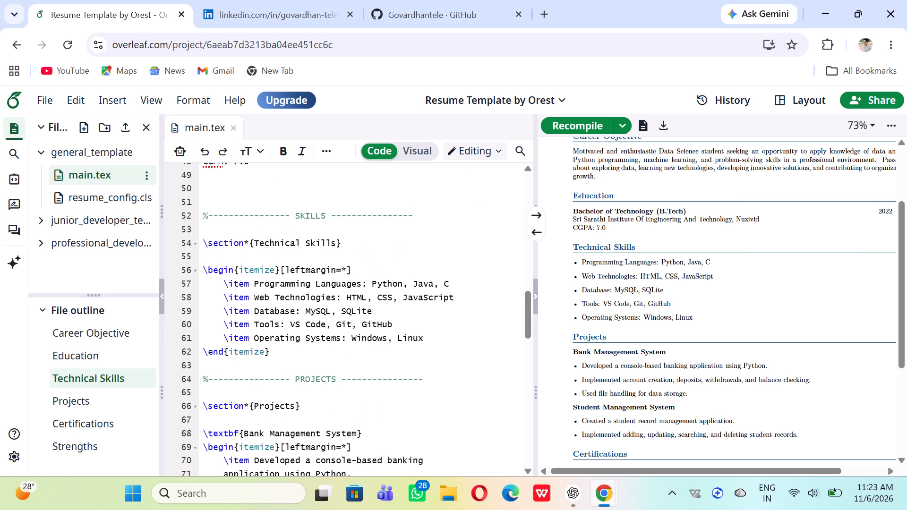
pyautogui.scroll(-1, 456, 289)
pyautogui.scroll(-2, 898, 327)
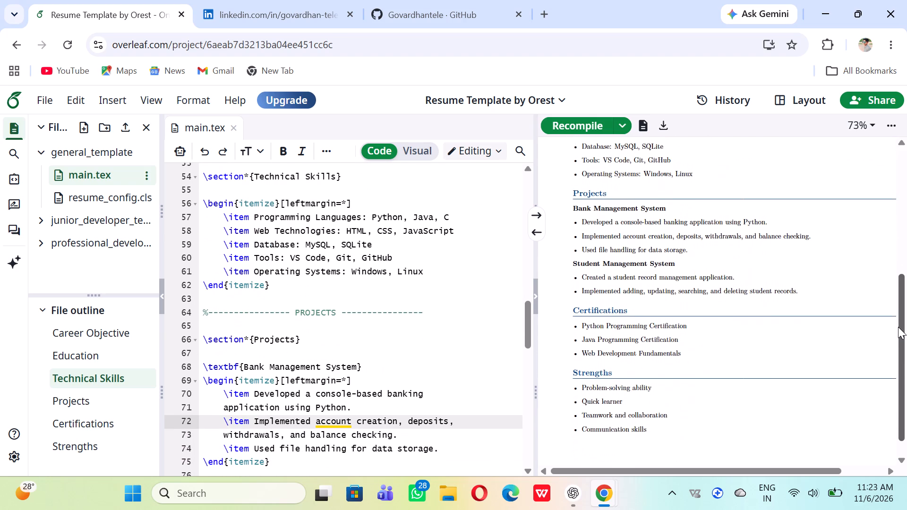
pyautogui.scroll(-1, 898, 327)
pyautogui.hscroll(-3, 898, 327)
pyautogui.hscroll(3, 898, 327)
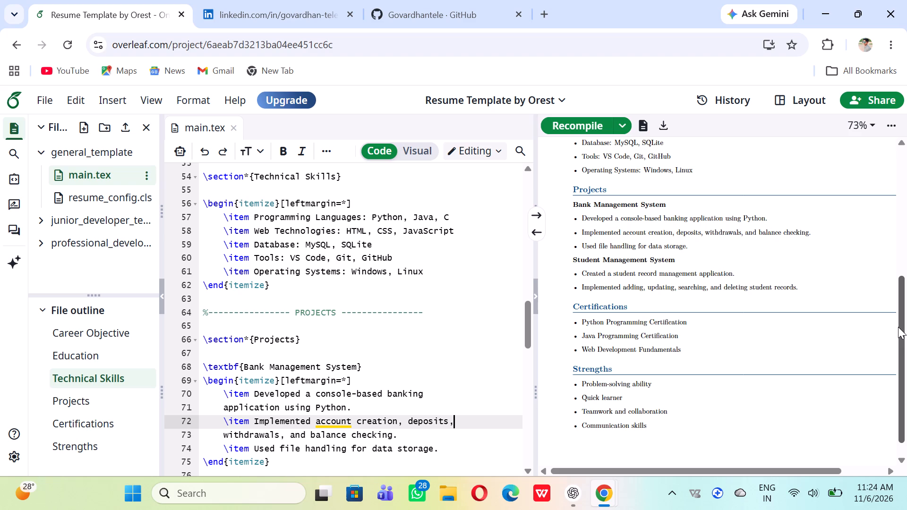
pyautogui.scroll(1, 898, 327)
# Review main.tex from Career Objective to the start of Strengths and compare it with the compiled résumé preview down to its end.
pyautogui.scroll(1, 898, 327)
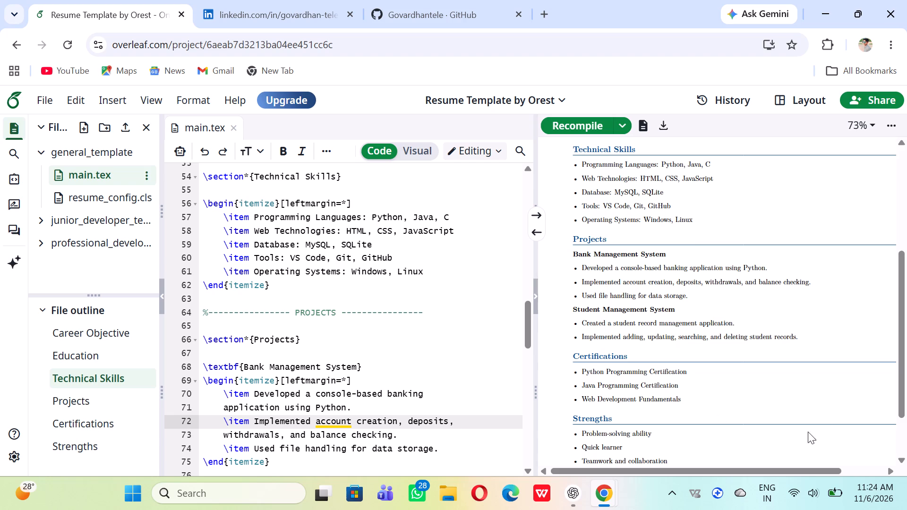
pyautogui.click(419, 261)
pyautogui.scroll(1, 419, 261)
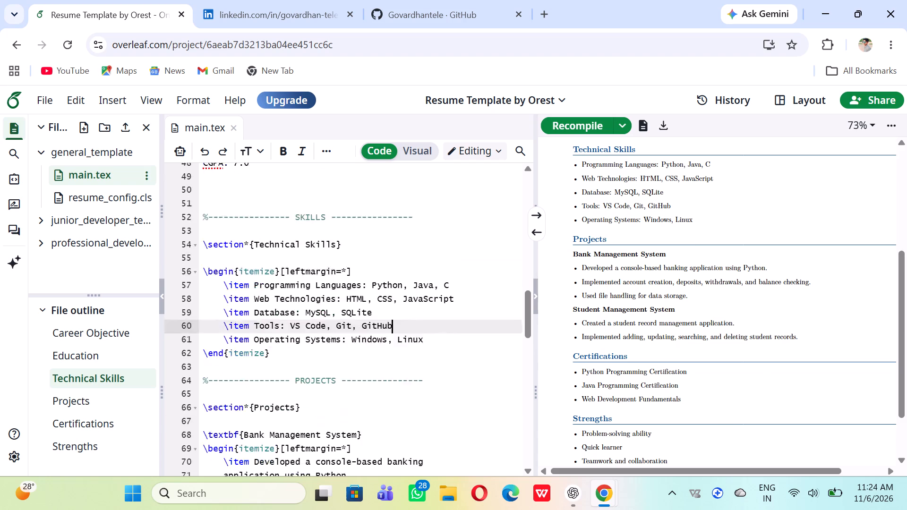
pyautogui.scroll(3, 419, 261)
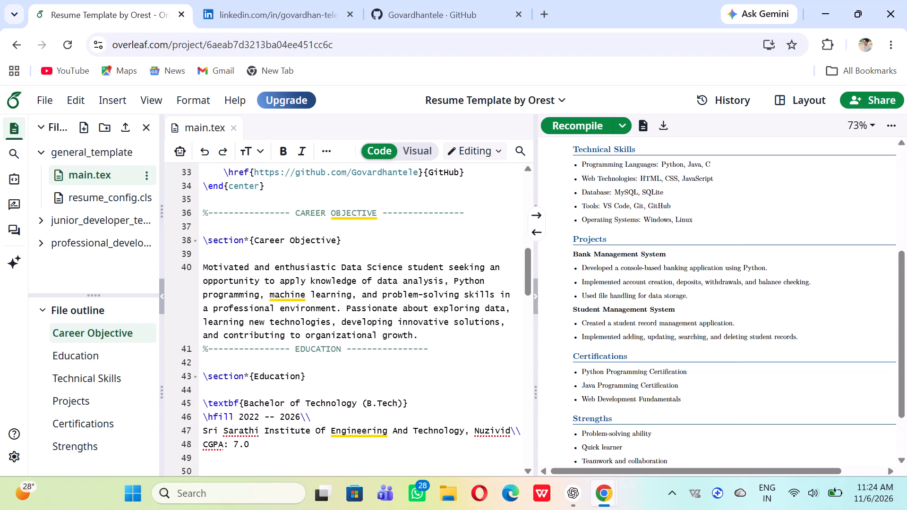
pyautogui.scroll(-3, 419, 261)
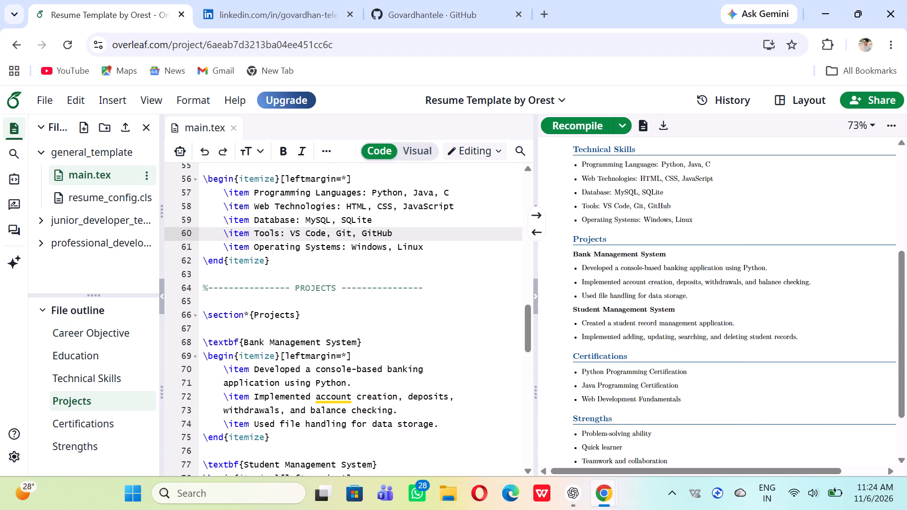
pyautogui.scroll(-3, 413, 303)
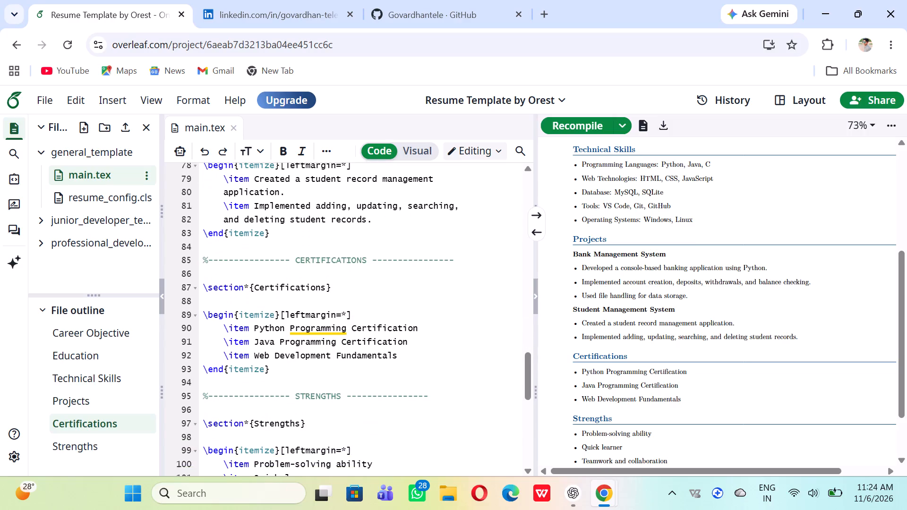
pyautogui.scroll(2, 643, 333)
pyautogui.scroll(-1, 643, 333)
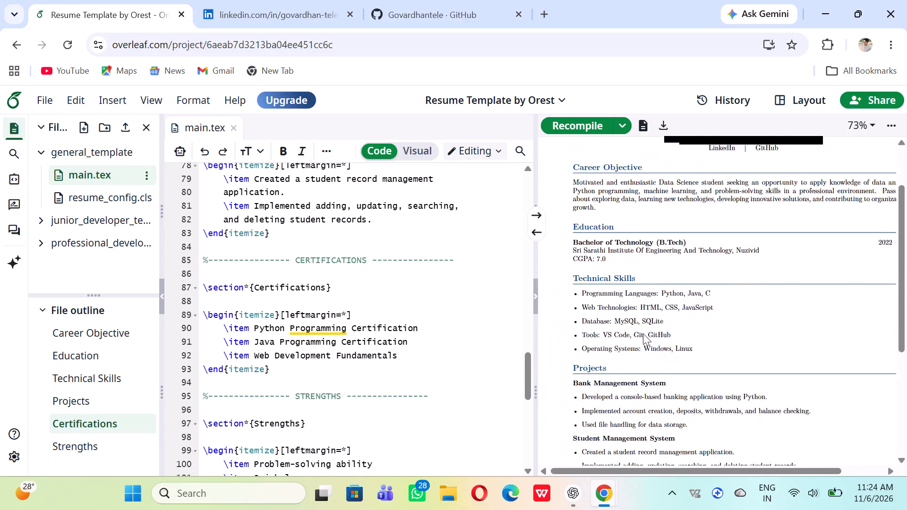
pyautogui.scroll(-2, 643, 333)
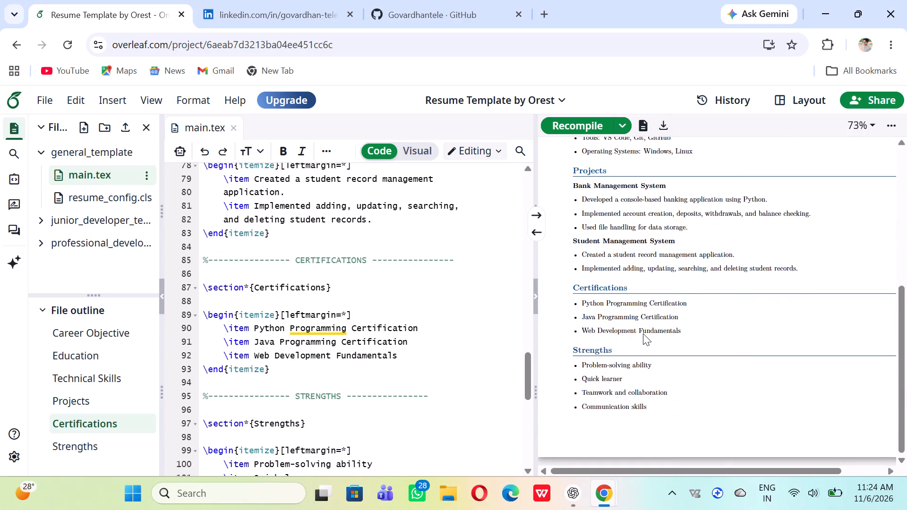
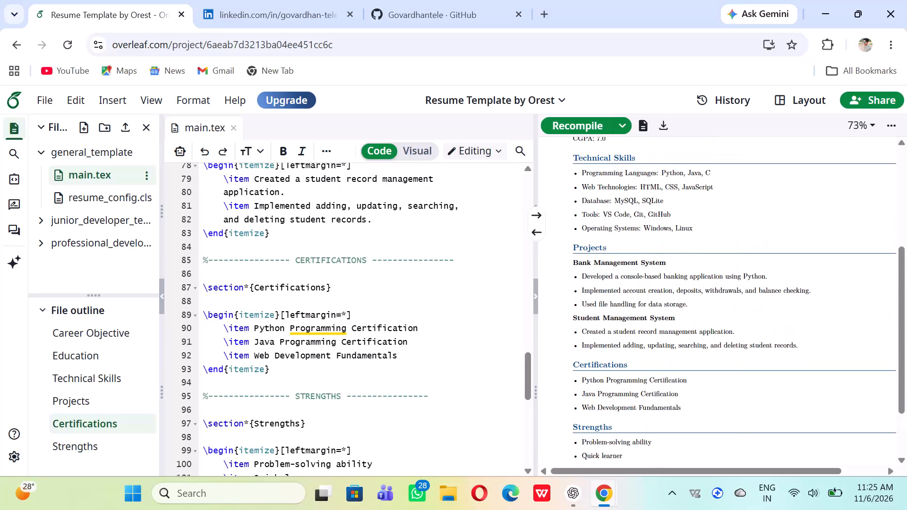
# Review the whole main.tex source, from the preamble and header contact lines through Career Objective down to Strengths and the document end.
pyautogui.scroll(3, 470, 259)
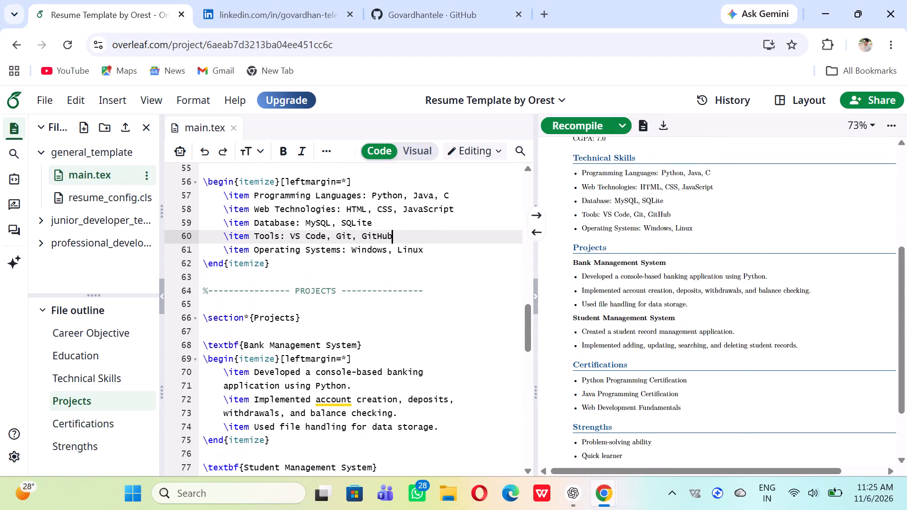
pyautogui.scroll(1, 440, 318)
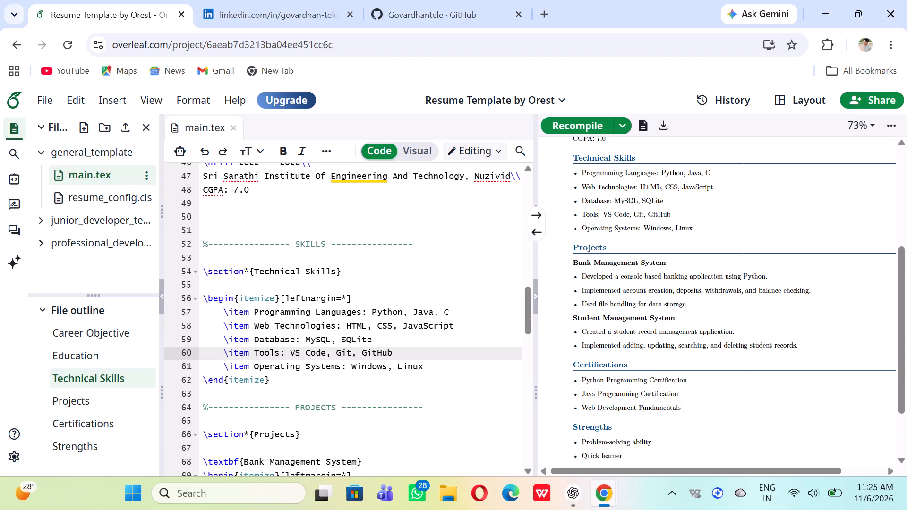
pyautogui.scroll(6, 364, 262)
pyautogui.scroll(-1, 364, 262)
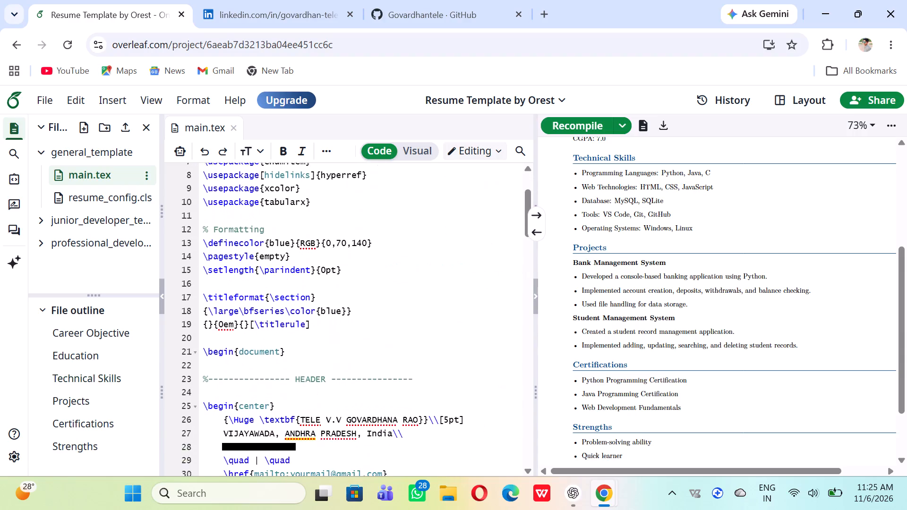
pyautogui.scroll(-1, 382, 250)
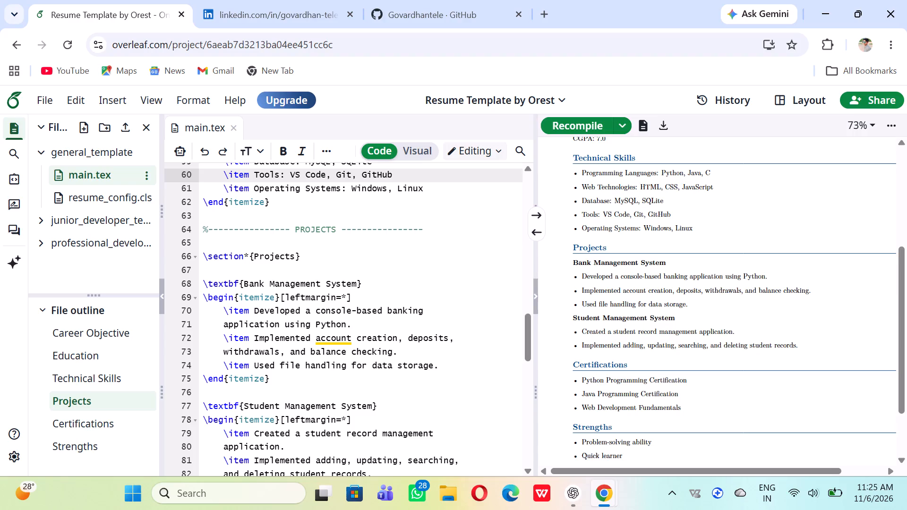
pyautogui.scroll(-1, 454, 249)
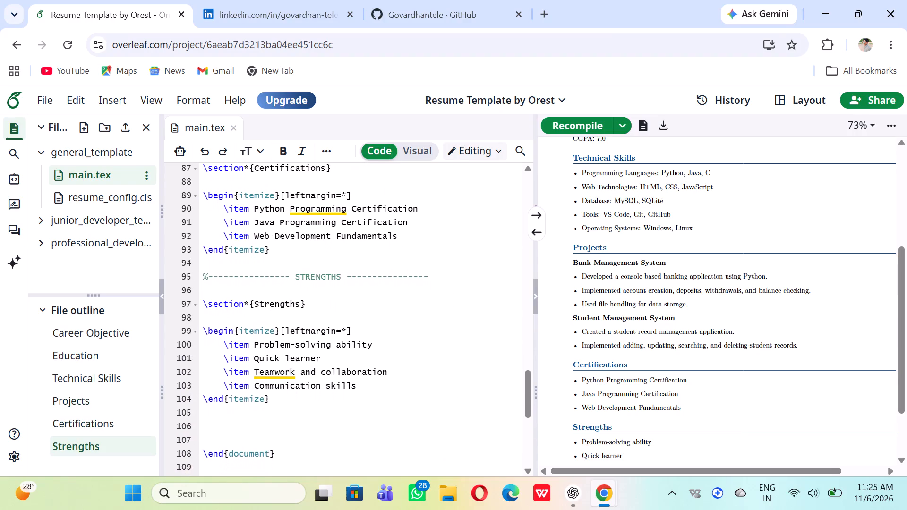
pyautogui.scroll(7, 454, 249)
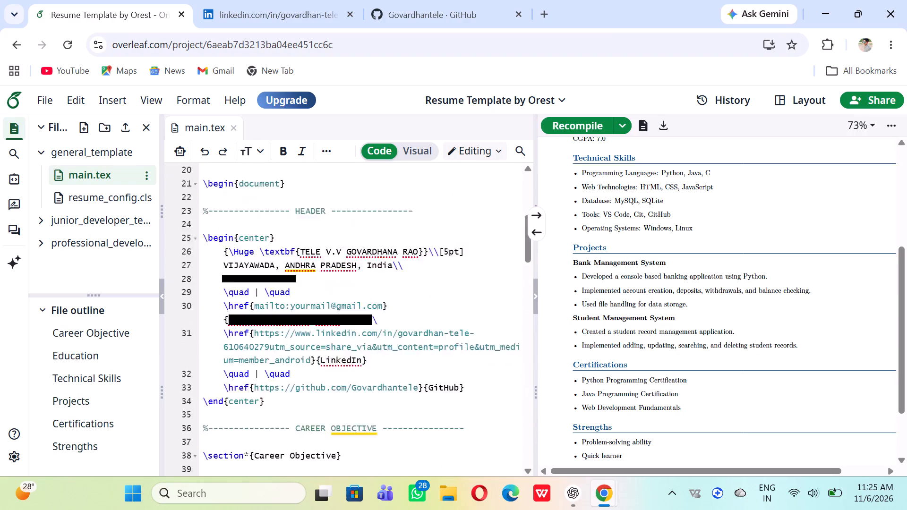
pyautogui.scroll(4, 454, 249)
pyautogui.scroll(-1, 454, 249)
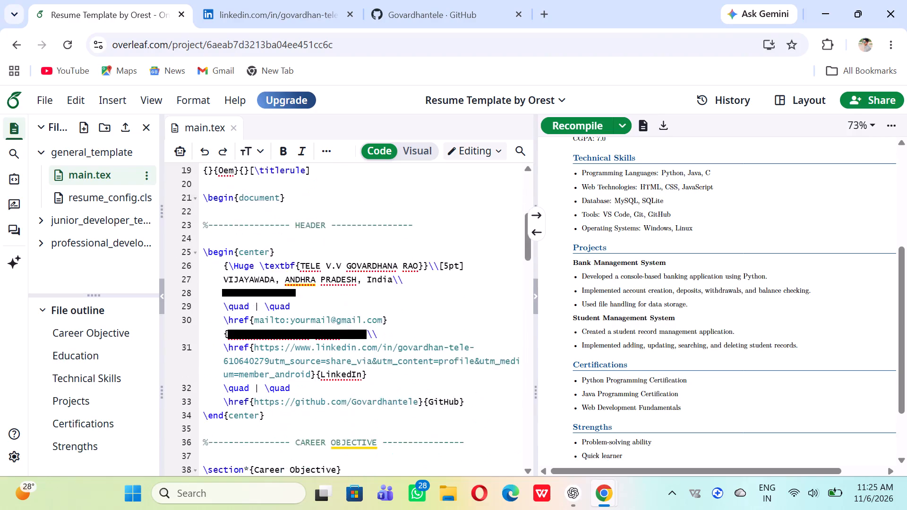
pyautogui.scroll(-1, 454, 249)
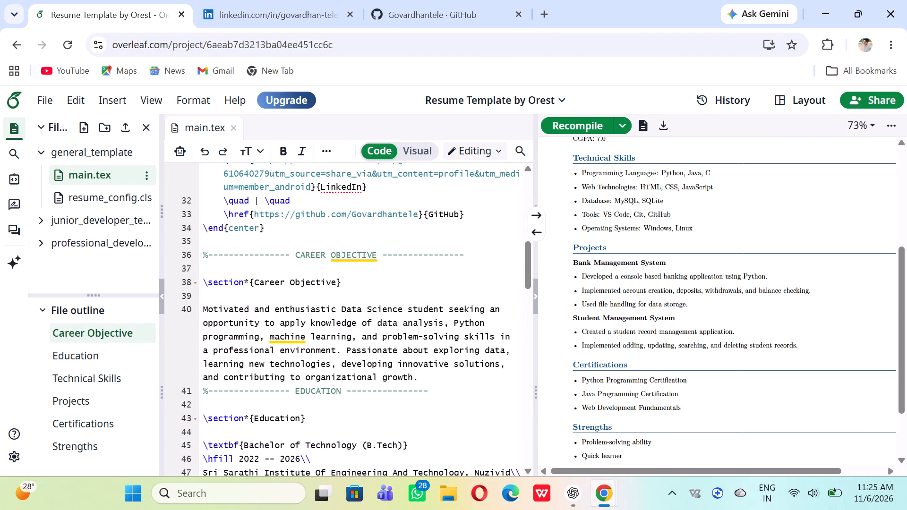
pyautogui.scroll(-4, 724, 250)
# Check the compiled résumé preview from the header to Certifications, and reread the Education, Technical Skills and Projects source in main.tex.
pyautogui.scroll(1, 724, 250)
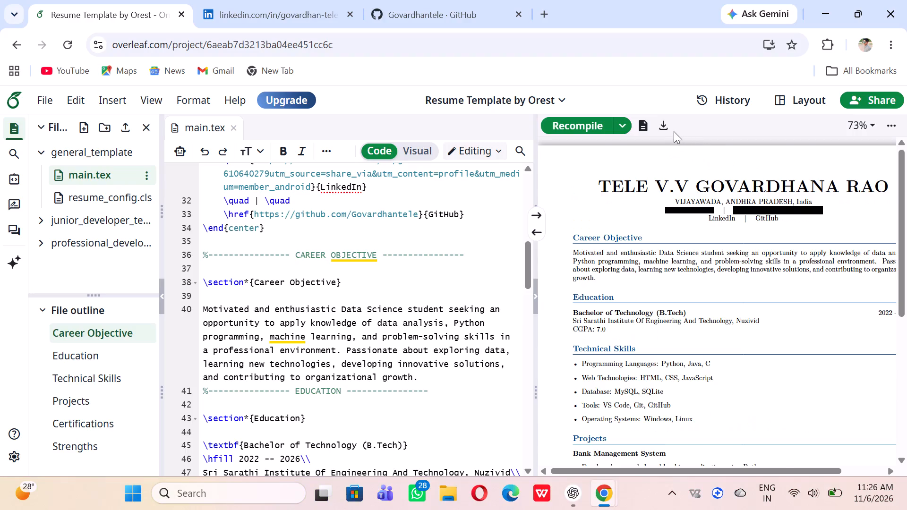
pyautogui.scroll(-1, 709, 289)
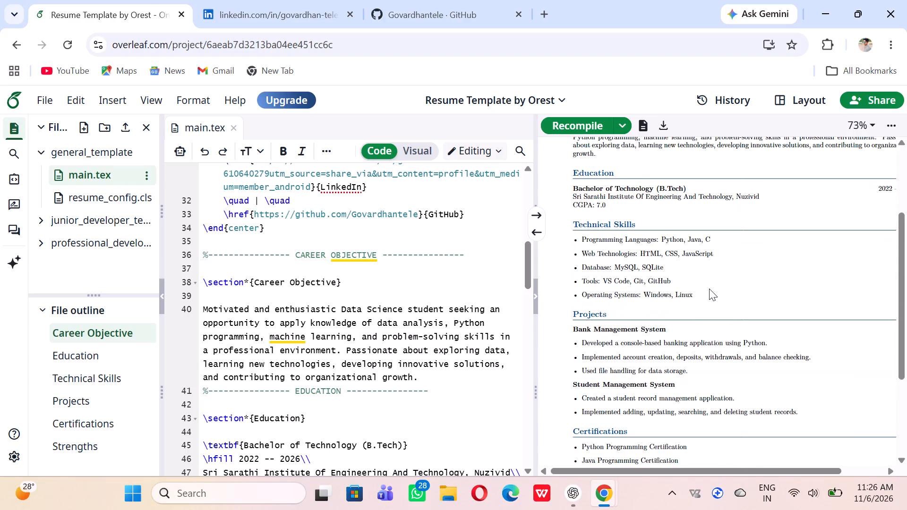
pyautogui.scroll(-3, 709, 289)
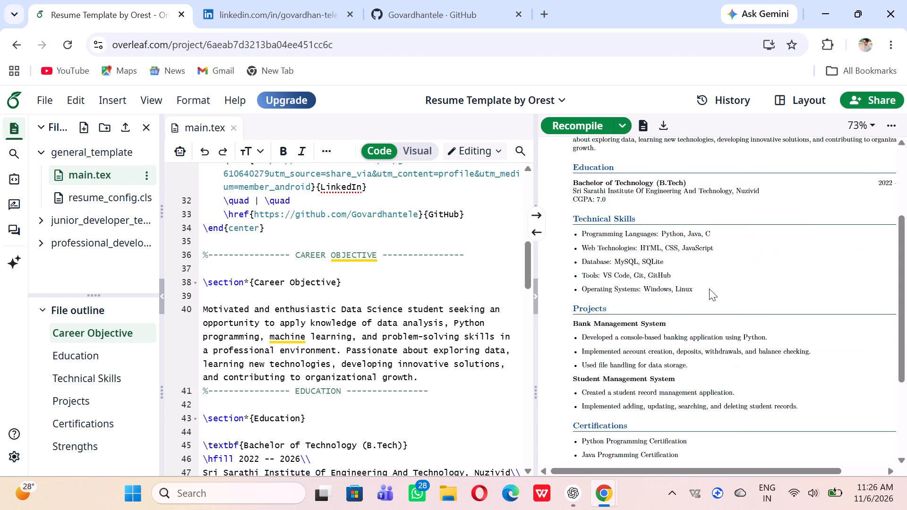
pyautogui.scroll(-3, 431, 326)
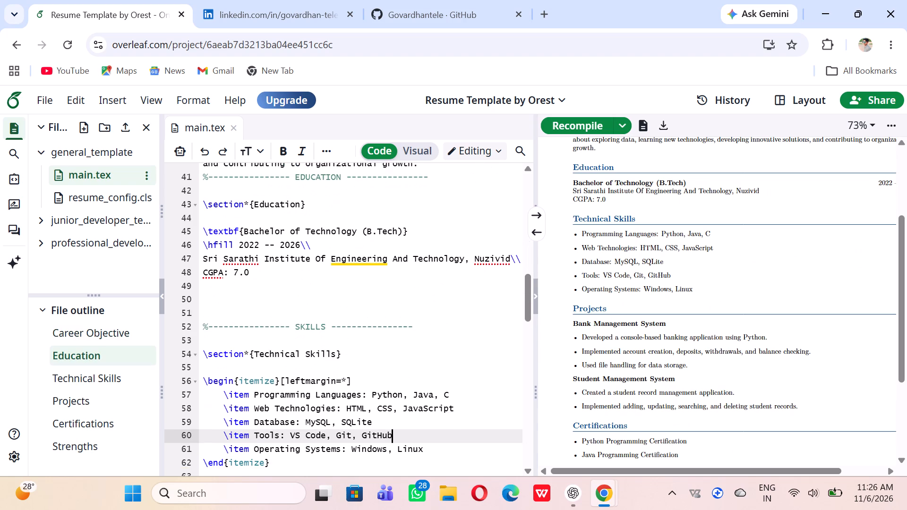
pyautogui.scroll(1, 431, 326)
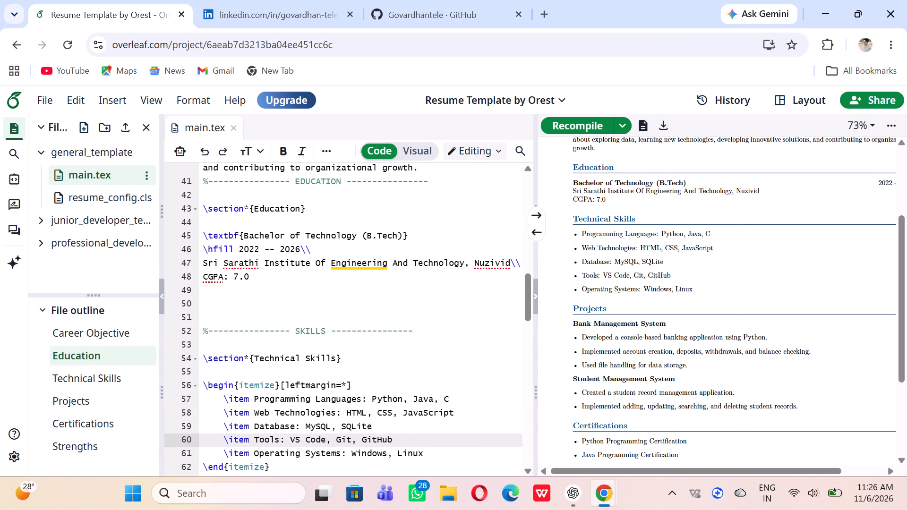
pyautogui.scroll(-1, 431, 326)
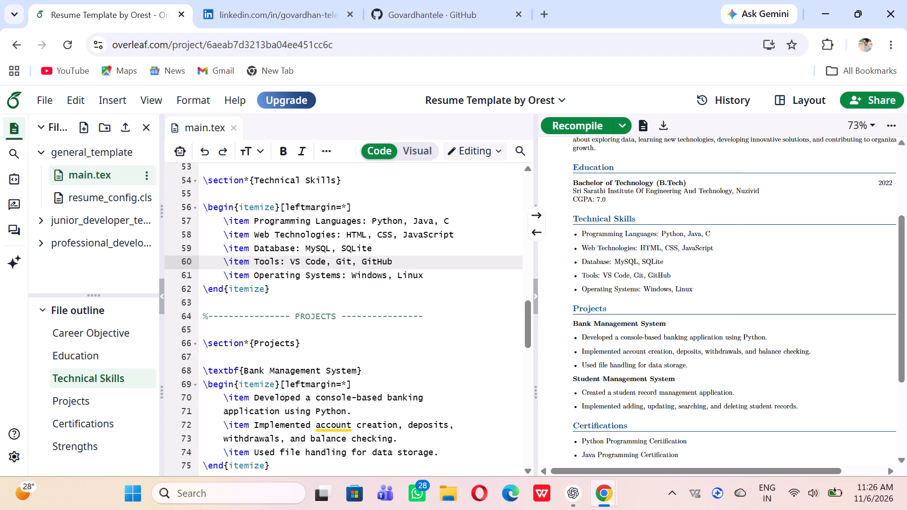
pyautogui.scroll(-1, 431, 326)
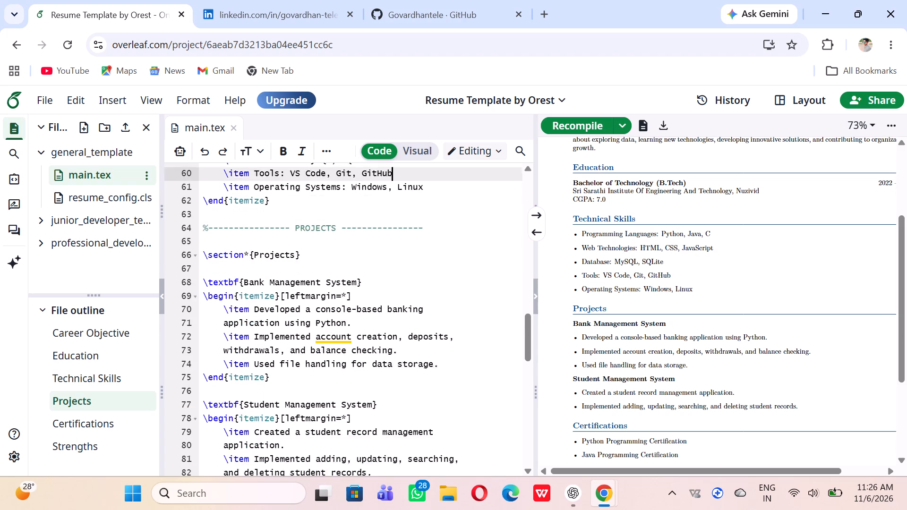
pyautogui.scroll(-2, 431, 326)
pyautogui.scroll(1, 431, 326)
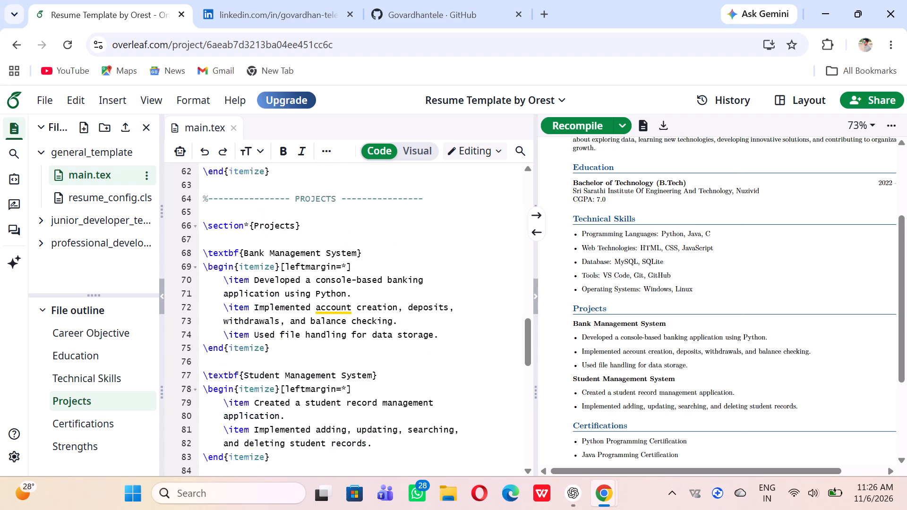
pyautogui.scroll(1, 431, 326)
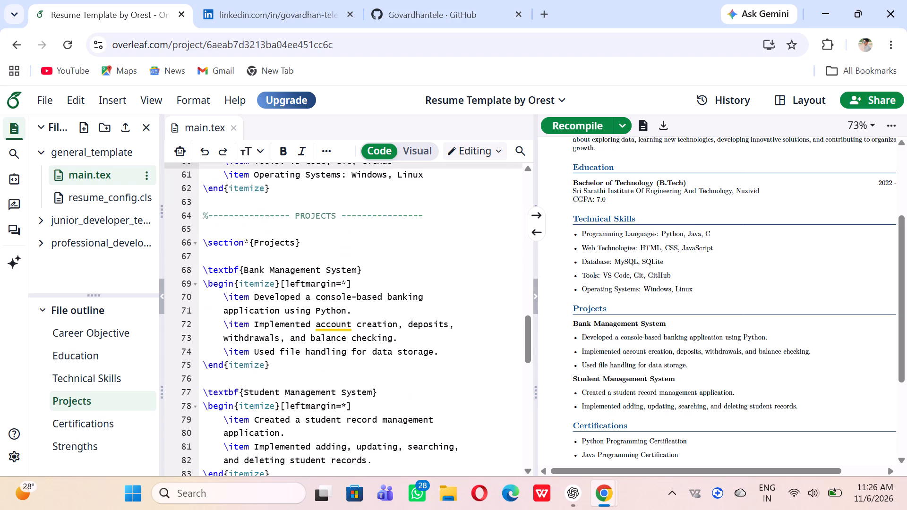
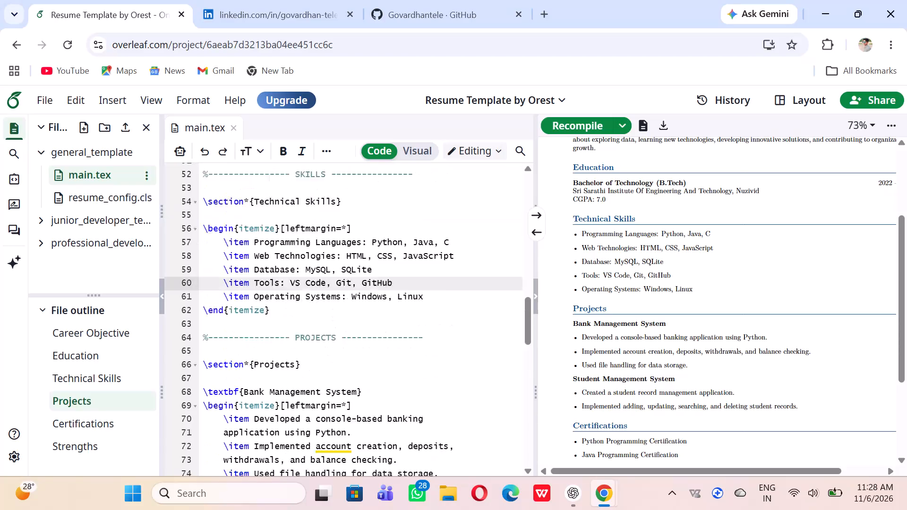
# Copy the whole itemize block of the Technical Skills section in main.tex, from \begin{itemize} to \end{itemize}.
pyautogui.scroll(-1, 313, 374)
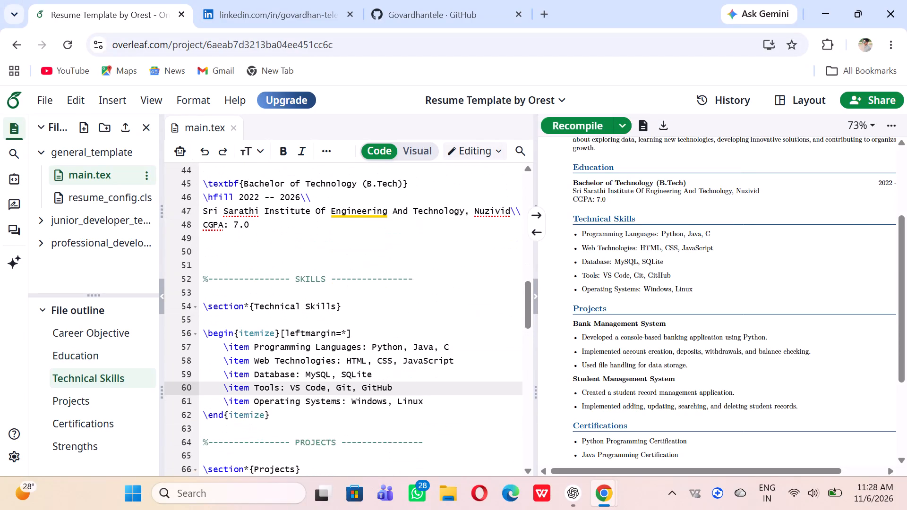
pyautogui.scroll(-1, 313, 374)
pyautogui.moveTo(303, 391); pyautogui.dragTo(233, 337)
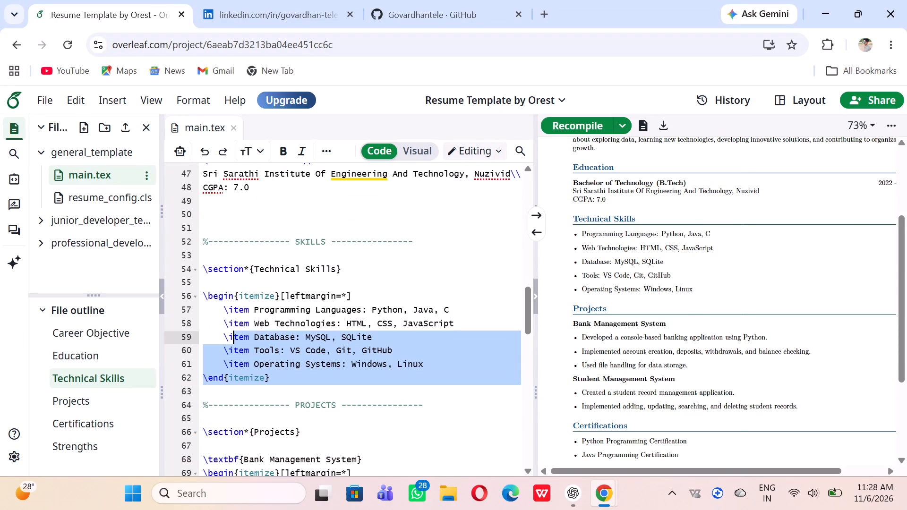
pyautogui.moveTo(233, 337); pyautogui.dragTo(211, 290)
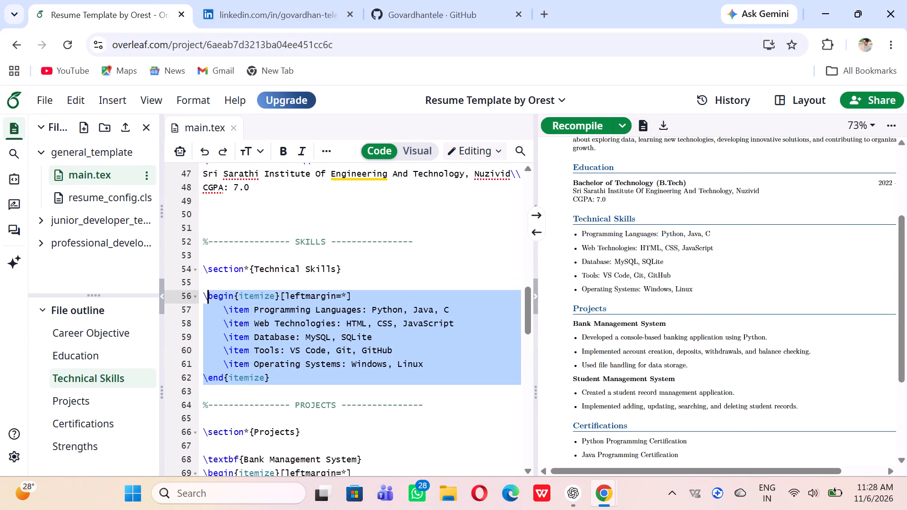
pyautogui.moveTo(211, 290); pyautogui.dragTo(210, 290)
pyautogui.moveTo(275, 383); pyautogui.dragTo(242, 364)
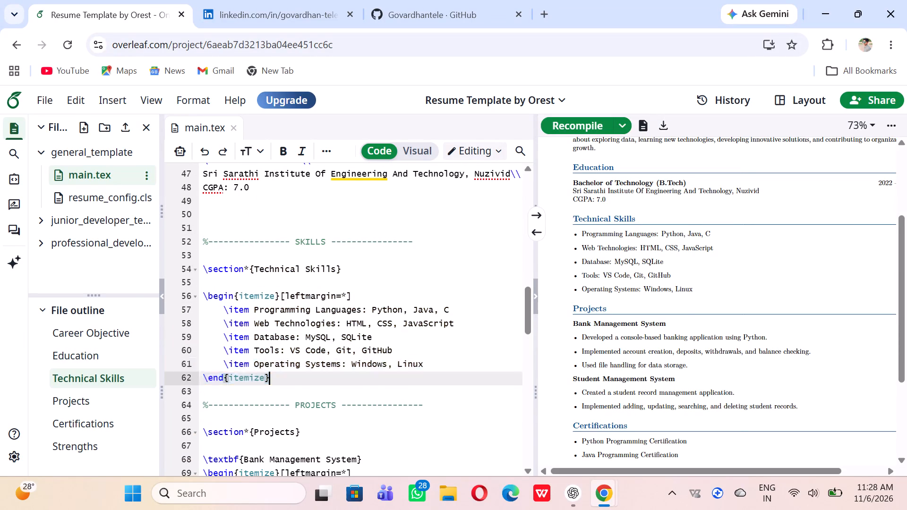
pyautogui.moveTo(242, 364); pyautogui.dragTo(200, 294)
pyautogui.hotkey('ctrl', 'c')
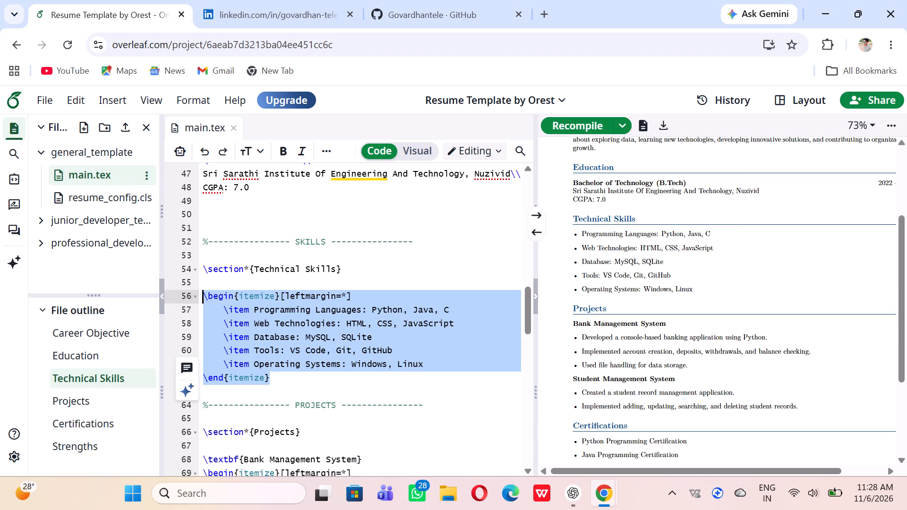
pyautogui.doubleClick(583, 506)
pyautogui.click(580, 504)
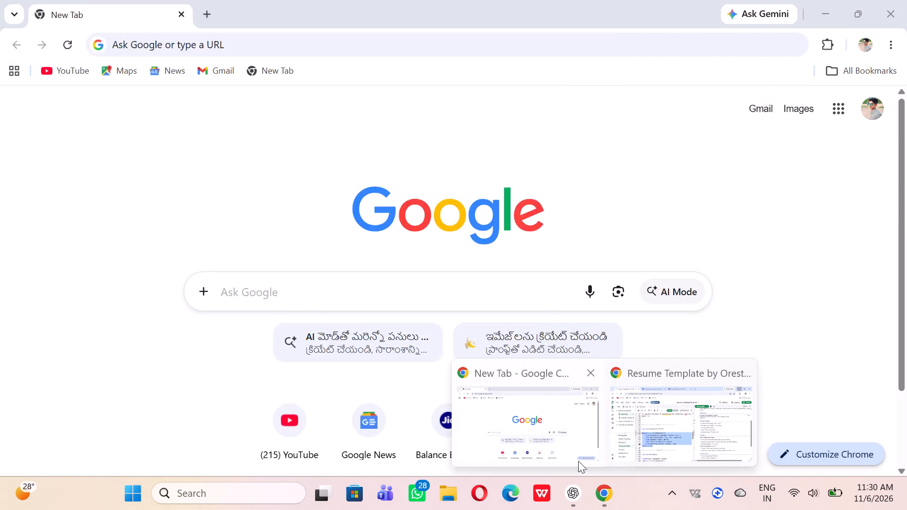
pyautogui.click(672, 465)
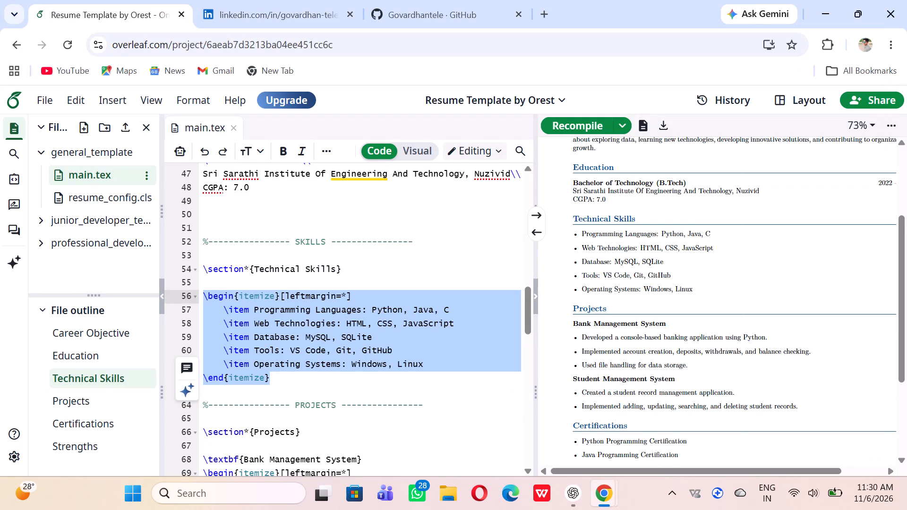
pyautogui.hotkey('ctrl', 'v')
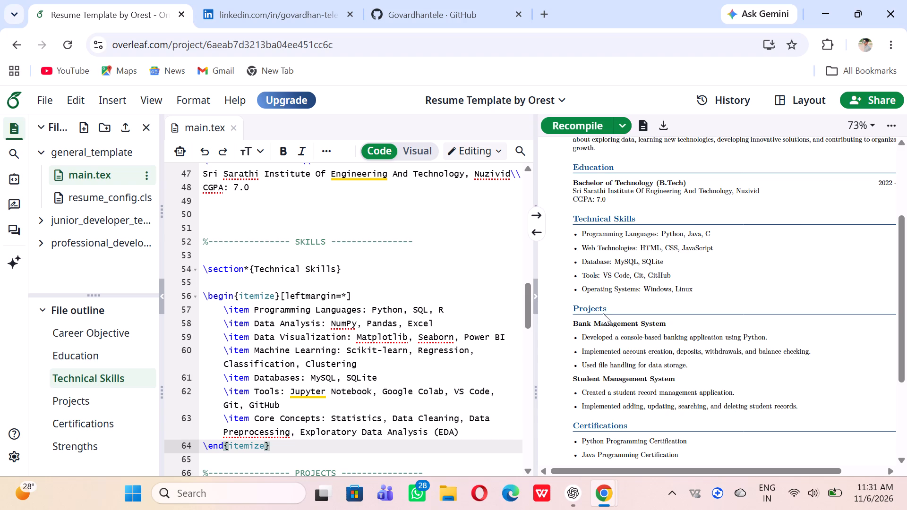
# Recompile the résumé and review the preview from Technical Skills down to Strengths.
pyautogui.click(599, 121)
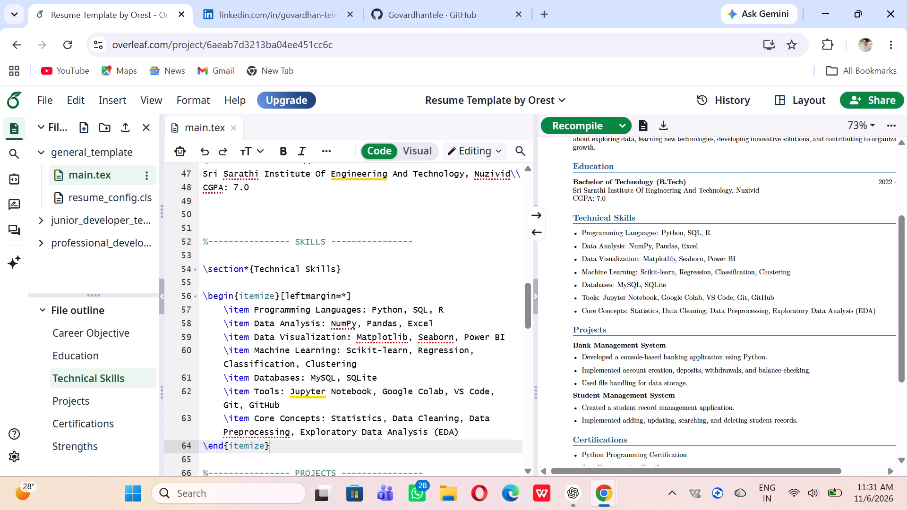
pyautogui.scroll(-3, 785, 336)
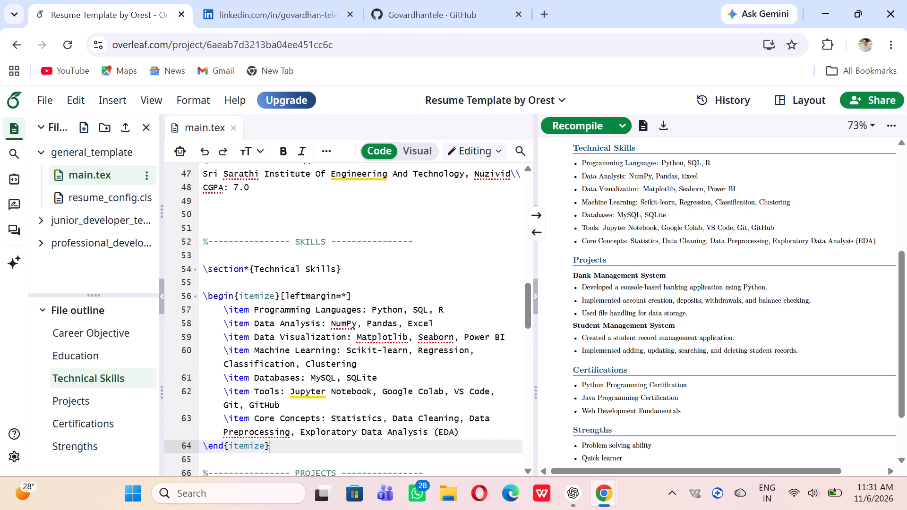
# Clear the first project title, "Bank Management System", in the Projects section of main.tex, keeping the empty \textbf{} braces.
pyautogui.moveTo(363, 310); pyautogui.dragTo(276, 323)
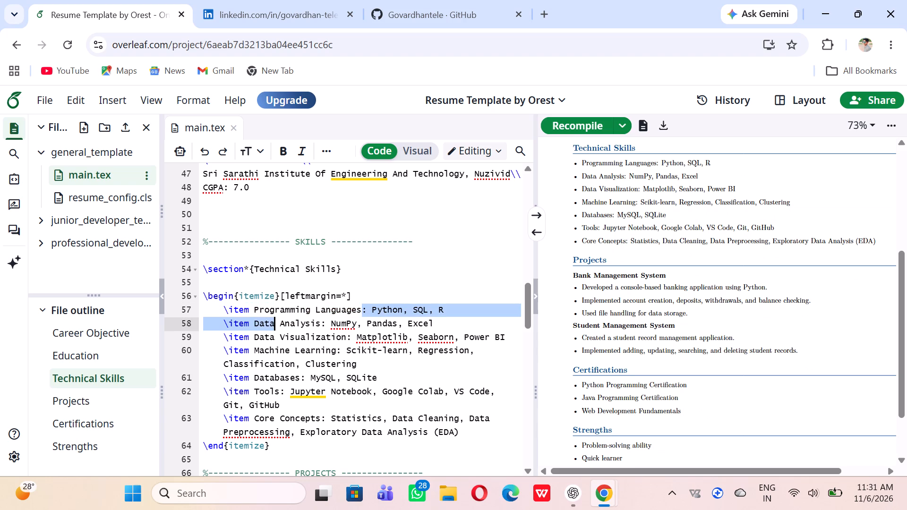
pyautogui.moveTo(276, 323); pyautogui.dragTo(254, 313)
pyautogui.scroll(-1, 337, 314)
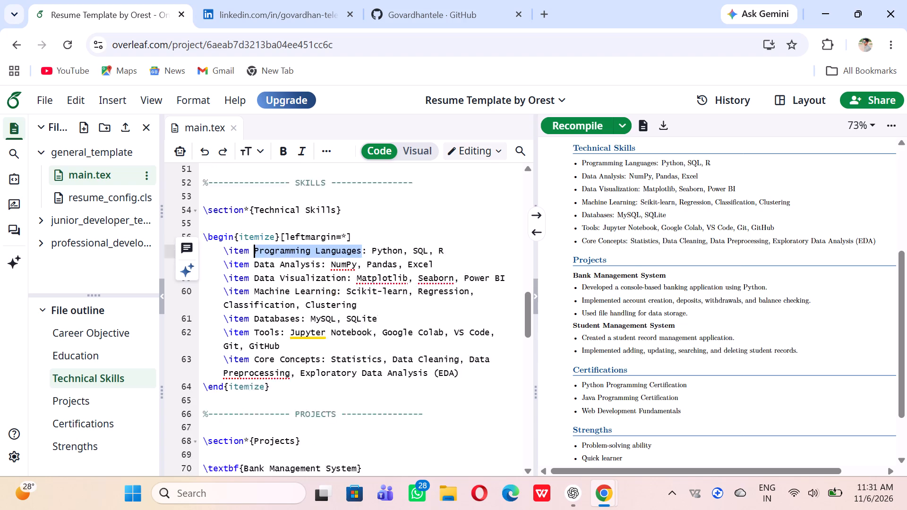
pyautogui.scroll(-2, 337, 314)
pyautogui.click(590, 298)
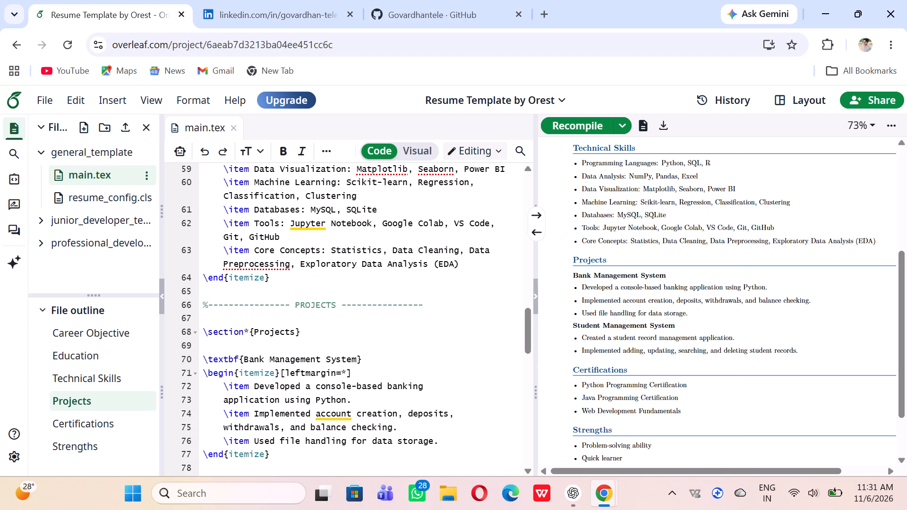
pyautogui.scroll(-1, 379, 322)
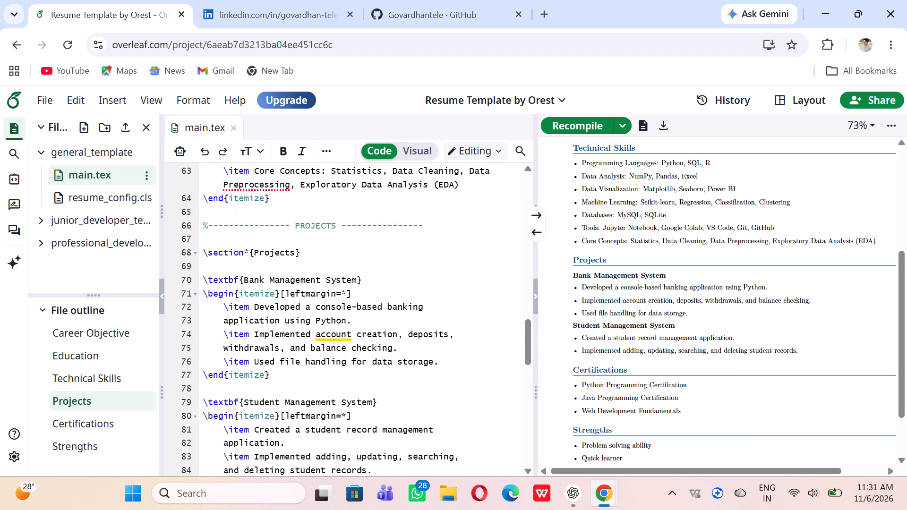
pyautogui.click(356, 282)
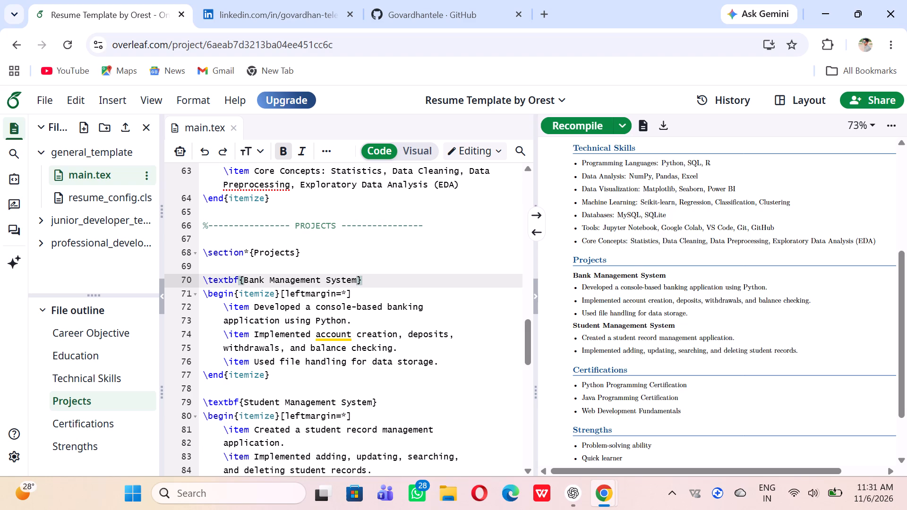
pyautogui.press('BackSpace')
pyautogui.press('BackSpace')
pyautogui.press('BackSpace')
pyautogui.press('BackSpace')
pyautogui.press('BackSpace')
pyautogui.press('BackSpace')
pyautogui.press('BackSpace')
pyautogui.press('BackSpace')
pyautogui.press('BackSpace')
pyautogui.press('BackSpace')
pyautogui.press('BackSpace')
pyautogui.press('BackSpace')
pyautogui.press('BackSpace')
pyautogui.press('BackSpace')
pyautogui.press('BackSpace')
pyautogui.press('BackSpace')
pyautogui.press('BackSpace')
pyautogui.press('BackSpace')
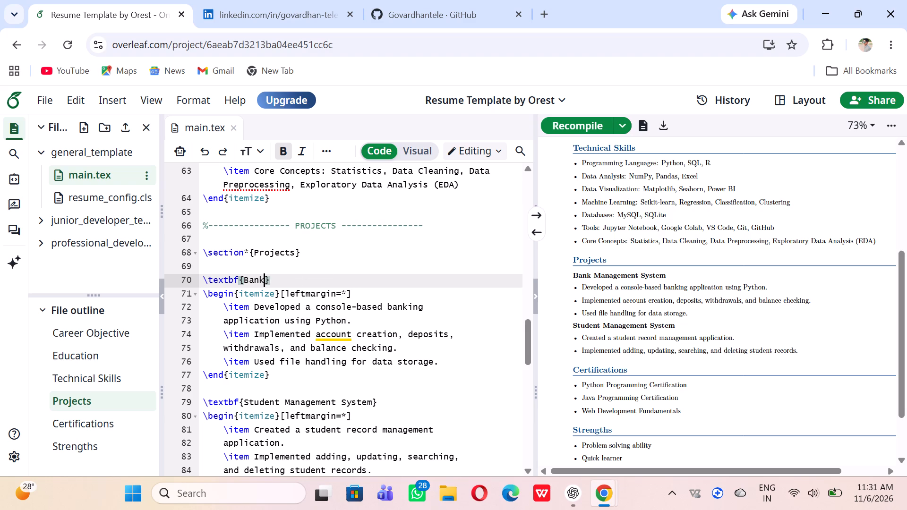
pyautogui.press('BackSpace')
pyautogui.press('BackSpace')
pyautogui.press('BackSpace')
pyautogui.press('BackSpace')
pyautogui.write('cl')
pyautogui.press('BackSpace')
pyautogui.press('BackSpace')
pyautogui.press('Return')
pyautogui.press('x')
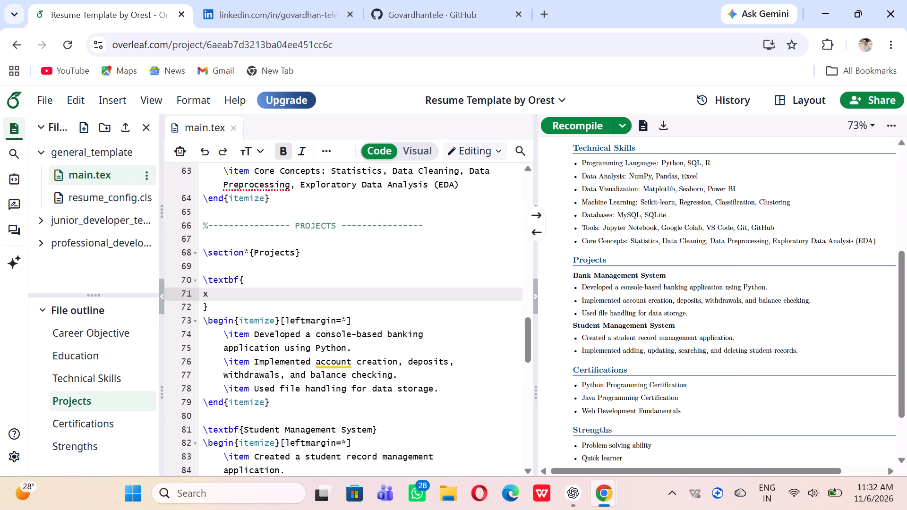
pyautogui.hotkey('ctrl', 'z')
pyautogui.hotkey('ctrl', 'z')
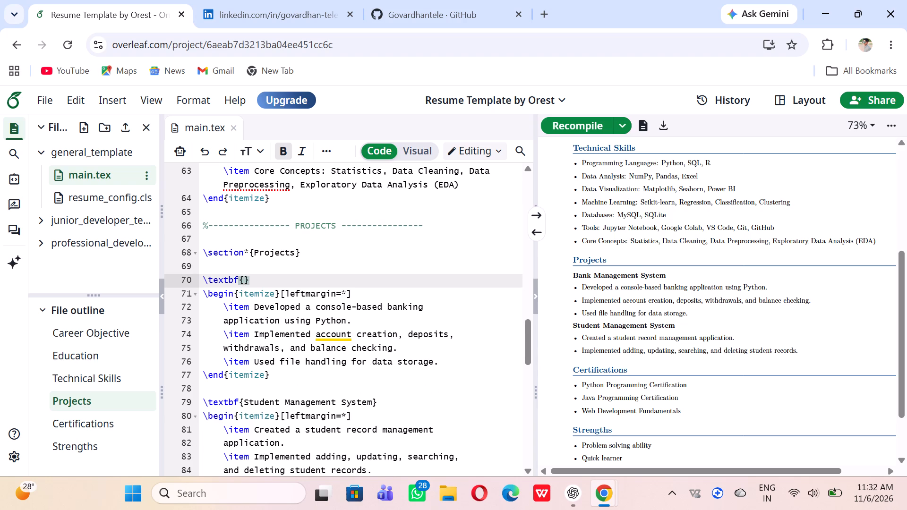
# Enter "Climate Change Impact On Agriculture Land" as the first project's title inside the empty \textbf{} braces.
pyautogui.write('Clim')
pyautogui.write('ate')
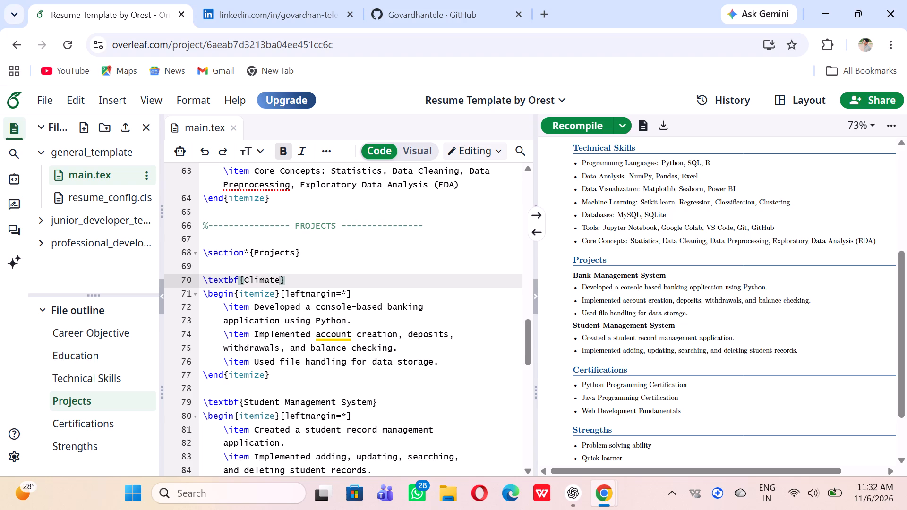
pyautogui.press('space')
pyautogui.hotkey('shift', 'c')
pyautogui.write('hang')
pyautogui.write('e')
pyautogui.press('space')
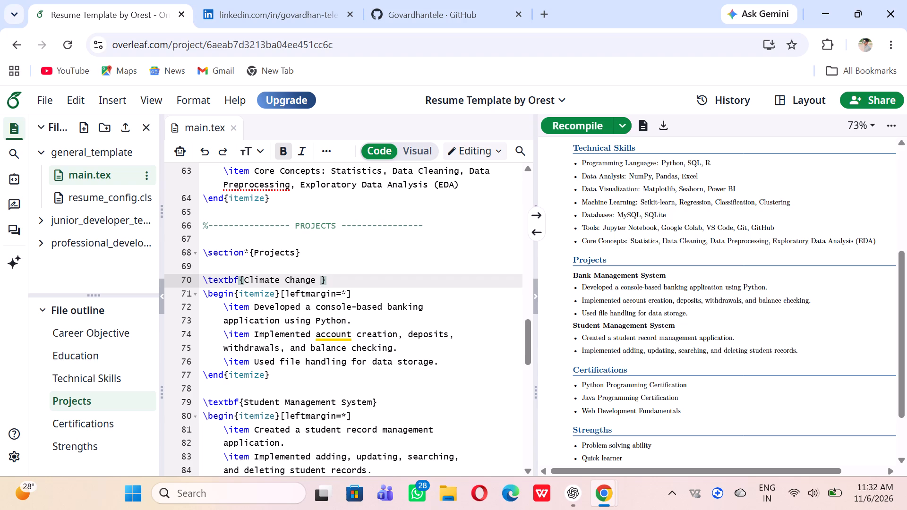
pyautogui.press('i')
pyautogui.press('BackSpace')
pyautogui.write('IM')
pyautogui.press('BackSpace')
pyautogui.press('m')
pyautogui.write('pa')
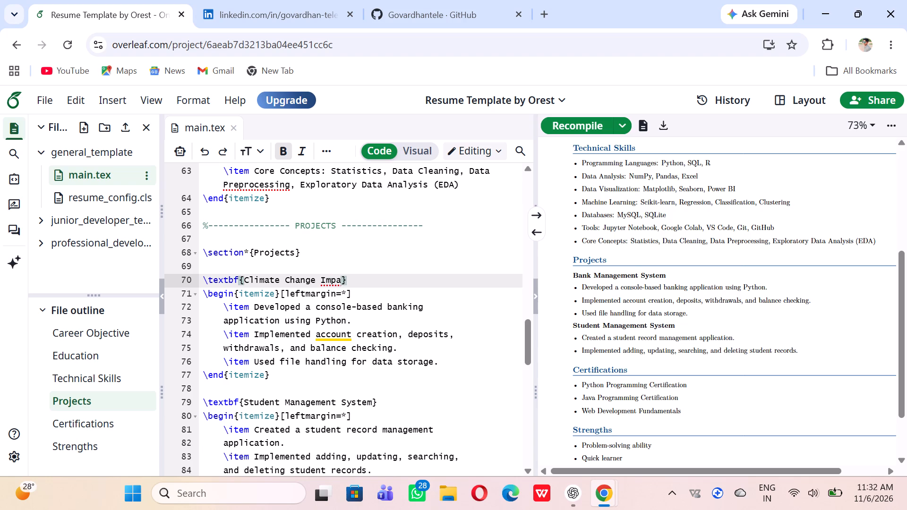
pyautogui.write('ct on')
pyautogui.press('BackSpace')
pyautogui.press('BackSpace')
pyautogui.write('OB')
pyautogui.press('BackSpace')
pyautogui.write('n')
pyautogui.press('space')
pyautogui.hotkey('shift', 'a')
pyautogui.write('gi')
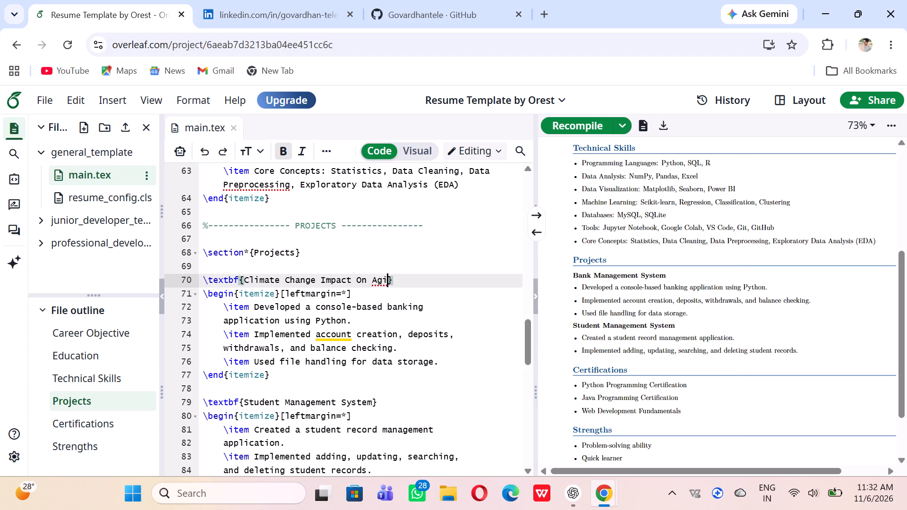
pyautogui.press('BackSpace')
pyautogui.write('ri')
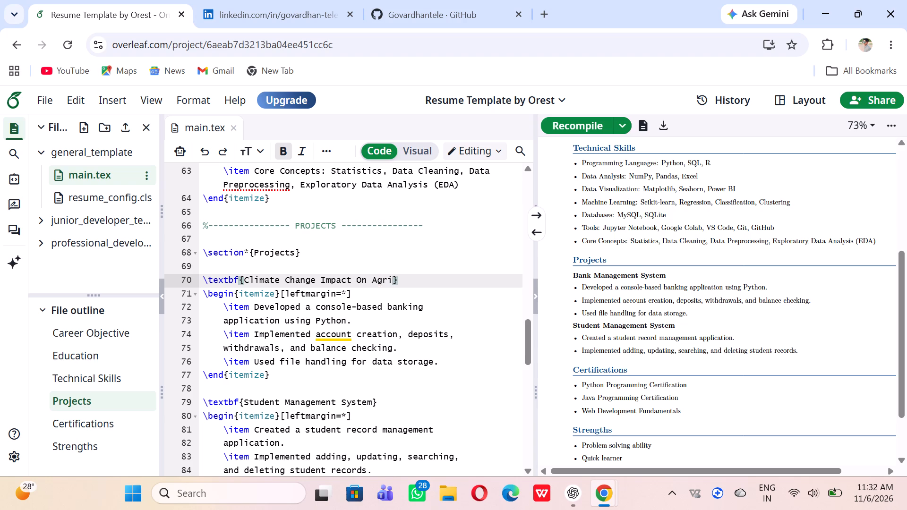
pyautogui.hotkey('shift', 'c')
pyautogui.press('BackSpace')
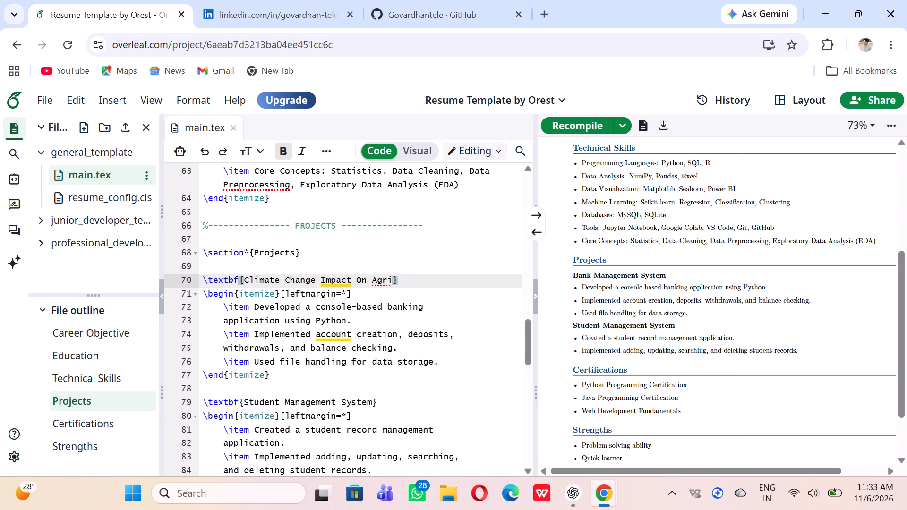
pyautogui.write('cultu')
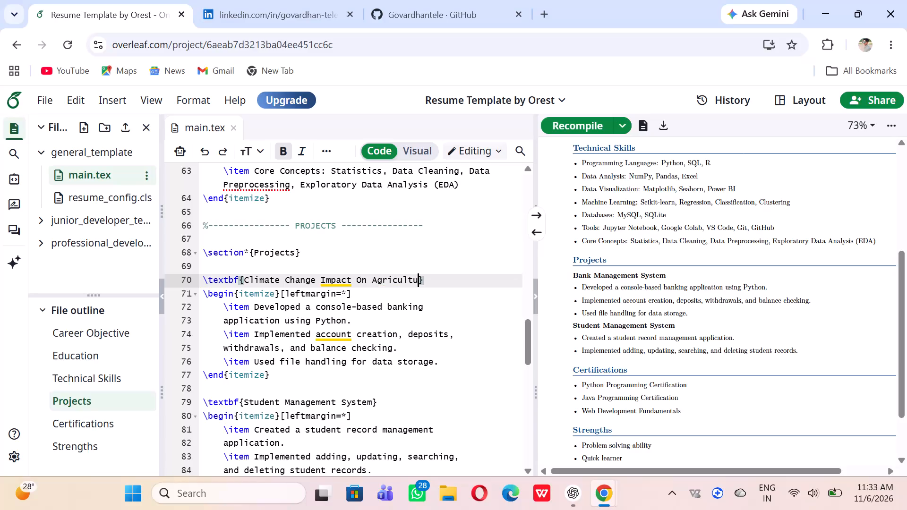
pyautogui.write('ru')
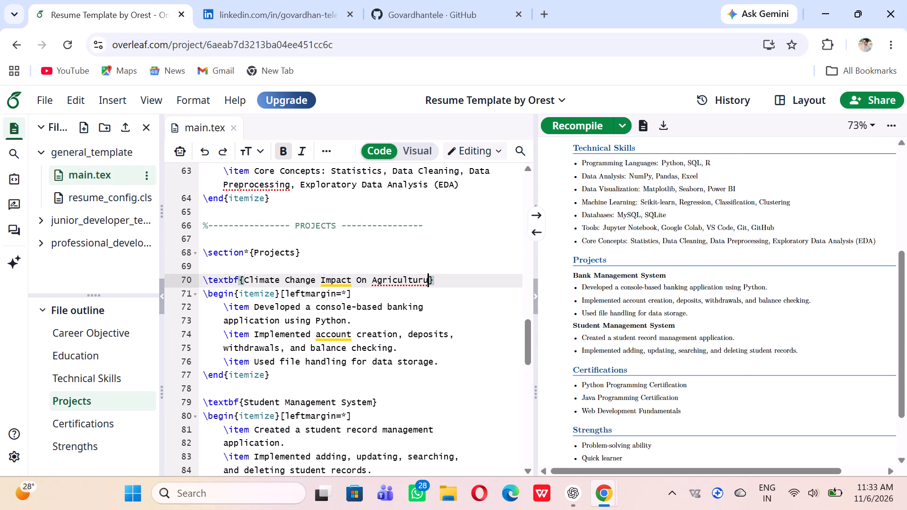
pyautogui.press('BackSpace')
pyautogui.press('e')
pyautogui.press('space')
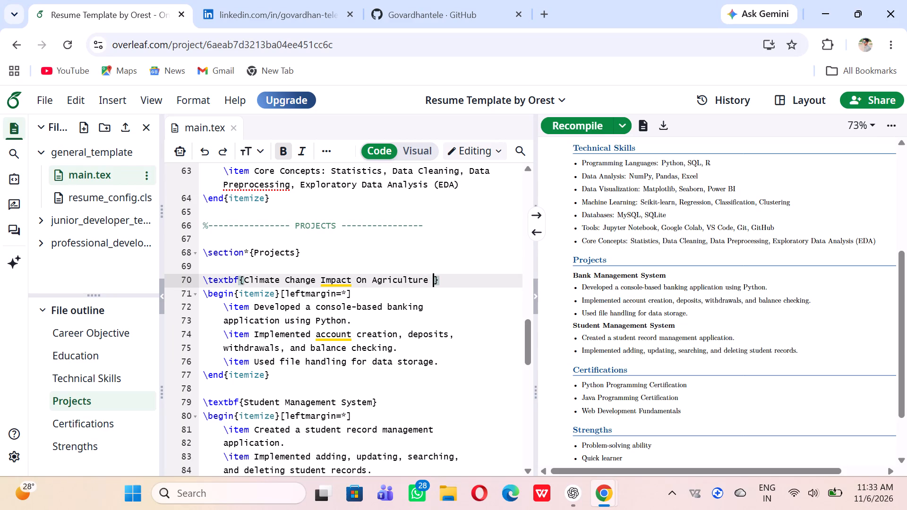
pyautogui.write('Lan')
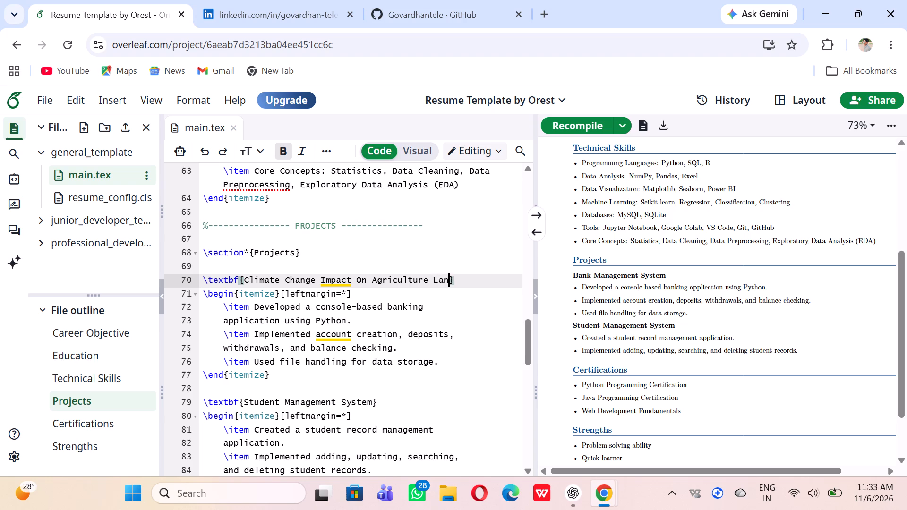
pyautogui.press('d')
# Switch to WhatsApp.
pyautogui.click(412, 498)
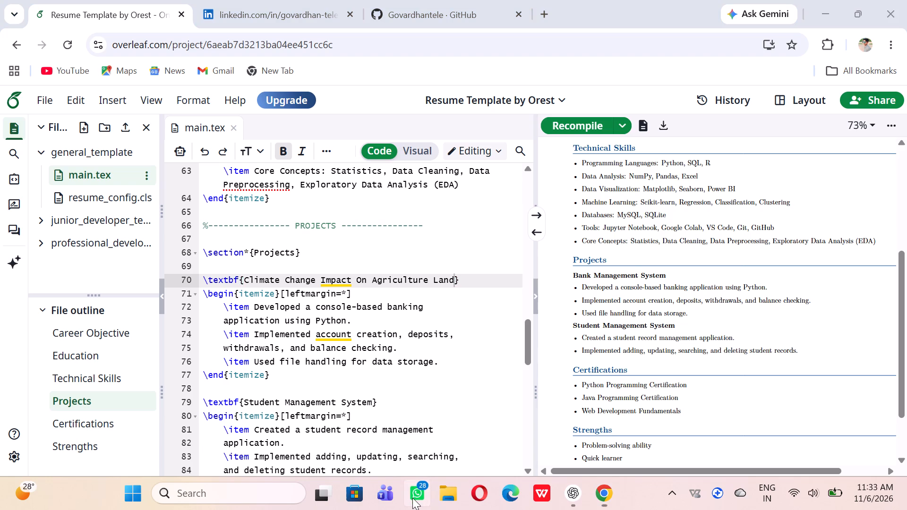
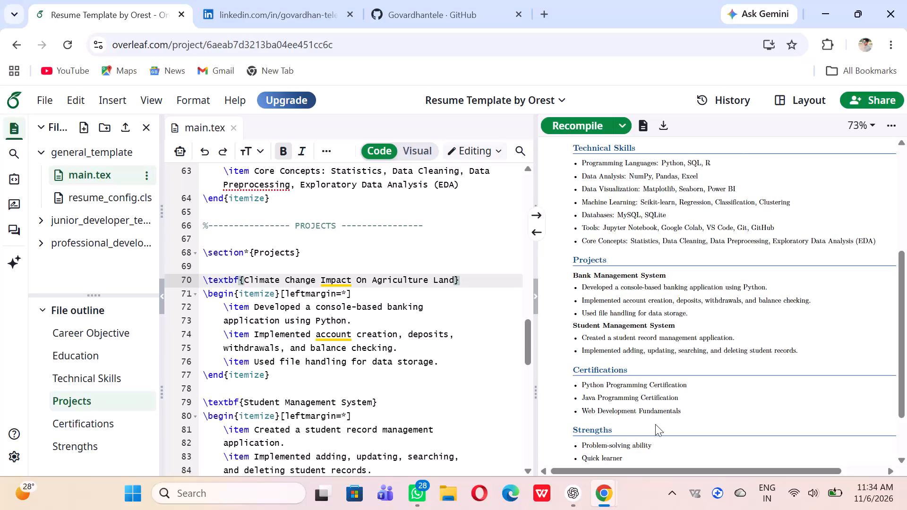
# Extend the first project's title in main.tex with "Suitability" after "Climate Change Impact On Agriculture Land".
pyautogui.press('BackSpace')
pyautogui.press('BackSpace')
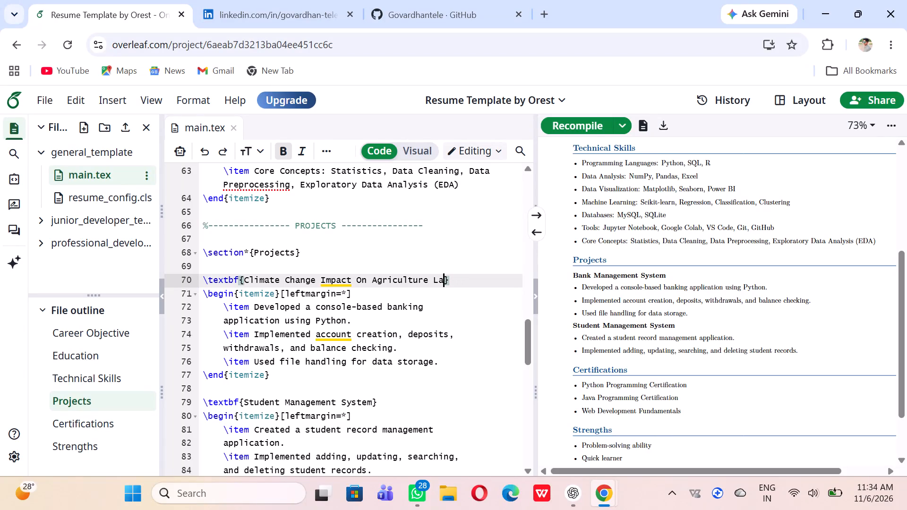
pyautogui.press('BackSpace')
pyautogui.press('BackSpace')
pyautogui.write('Land')
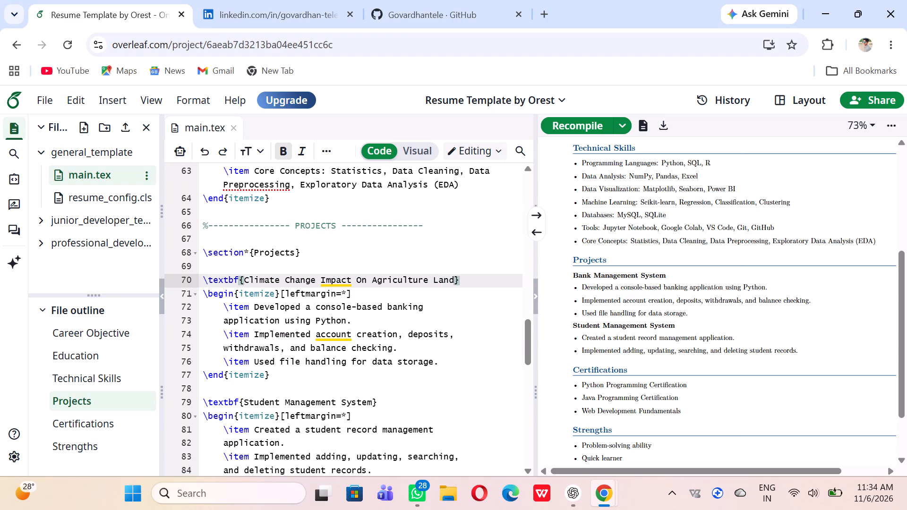
pyautogui.press('space')
pyautogui.hotkey('shift', 's')
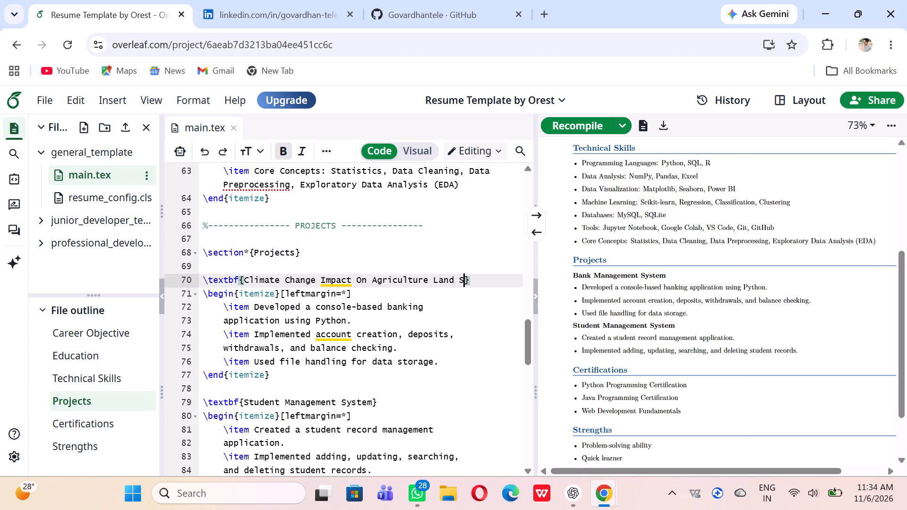
pyautogui.press('u')
pyautogui.press('i')
pyautogui.press('t')
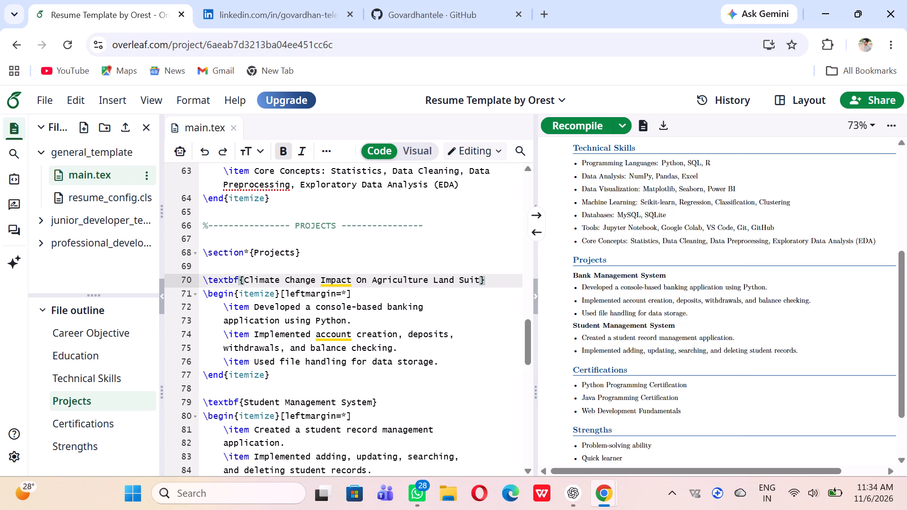
pyautogui.write('av')
pyautogui.press('BackSpace')
pyautogui.press('b')
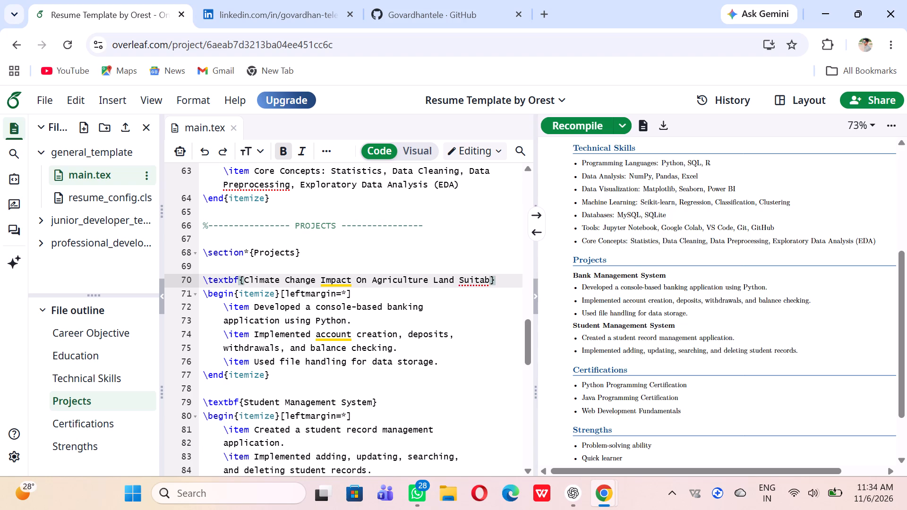
pyautogui.write('ili')
pyautogui.write('ty')
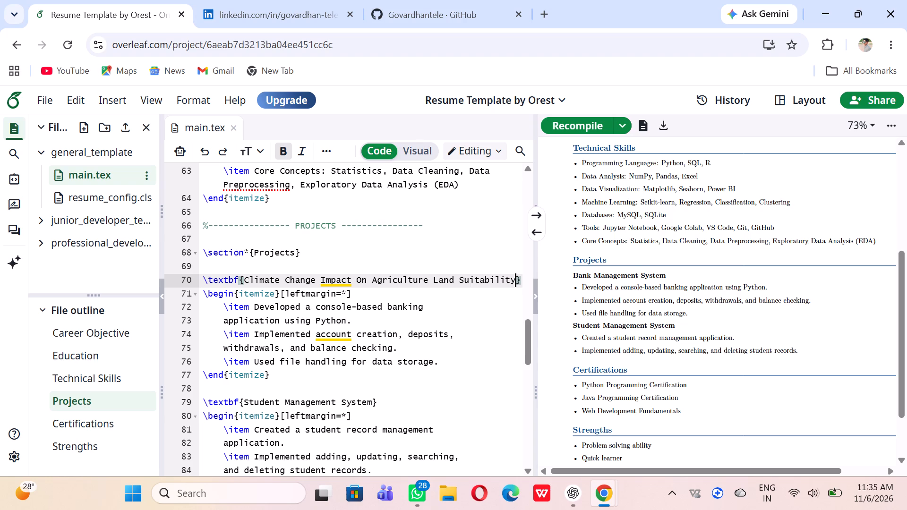
pyautogui.hotkey('shift', ':')
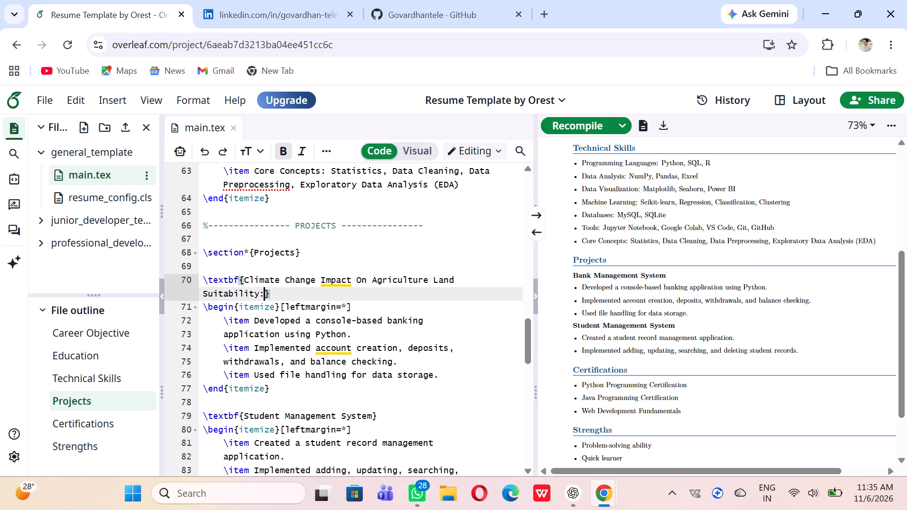
pyautogui.press('BackSpace')
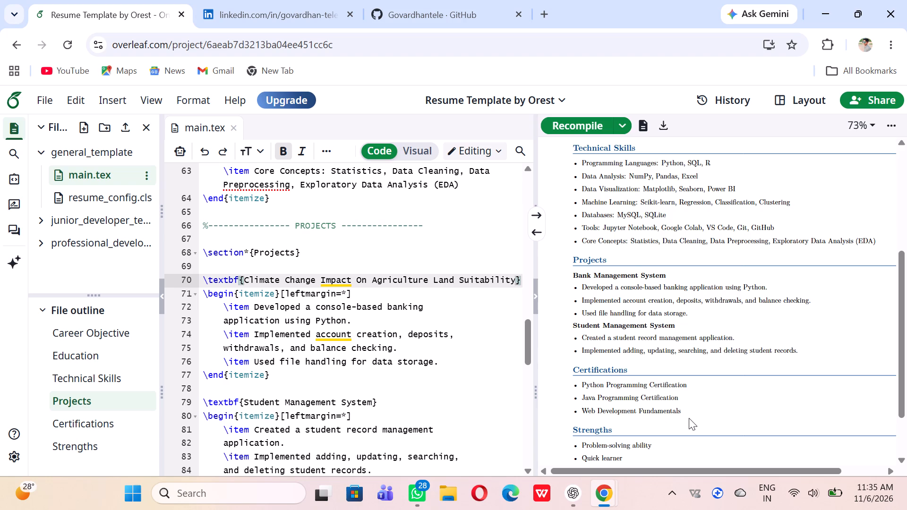
# Complete the first project's title by adding "Using Machine Learning" after "Suitability", inside the \textbf{} braces.
pyautogui.press('space')
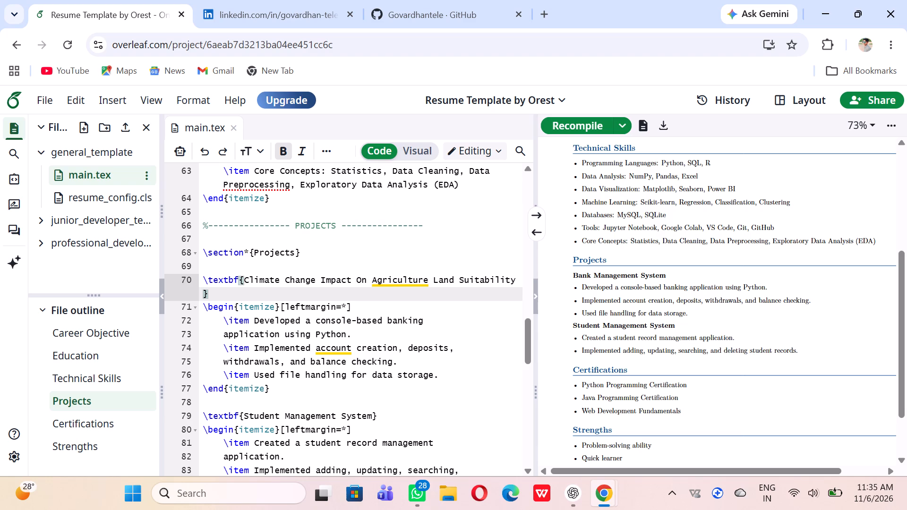
pyautogui.write('Usin')
pyautogui.press('g')
pyautogui.press('space')
pyautogui.write('Ma')
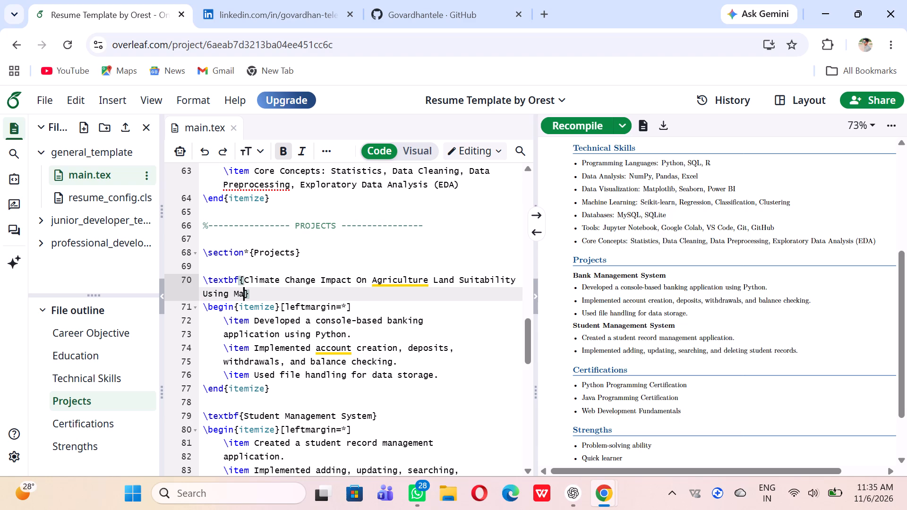
pyautogui.write('chine')
pyautogui.press('space')
pyautogui.write('Learning')
pyautogui.press('space')
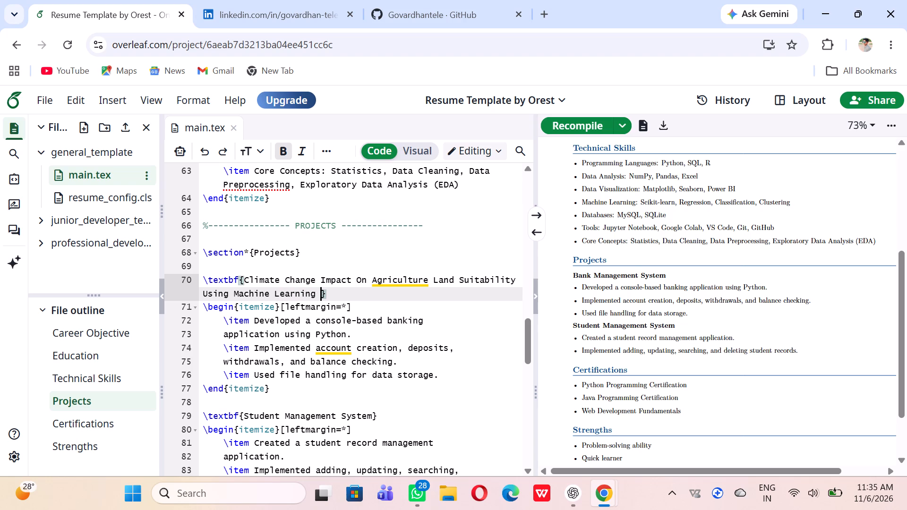
# Recompile the résumé and review the new project title and the sections below it in the preview.
pyautogui.scroll(-1, 679, 416)
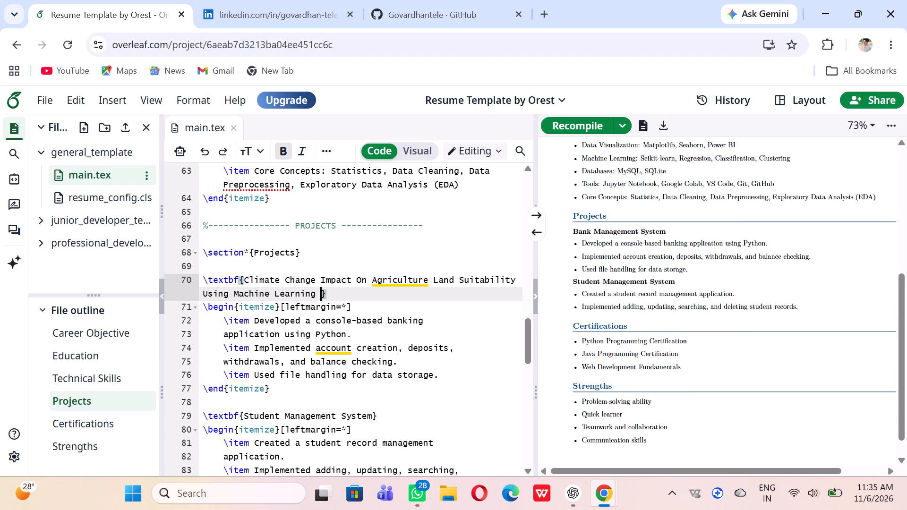
pyautogui.scroll(-1, 679, 416)
pyautogui.scroll(1, 679, 416)
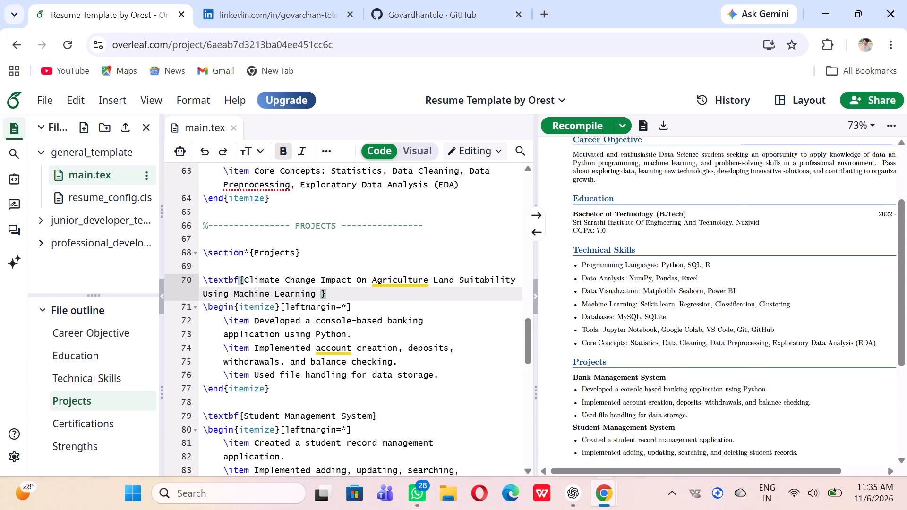
pyautogui.click(603, 130)
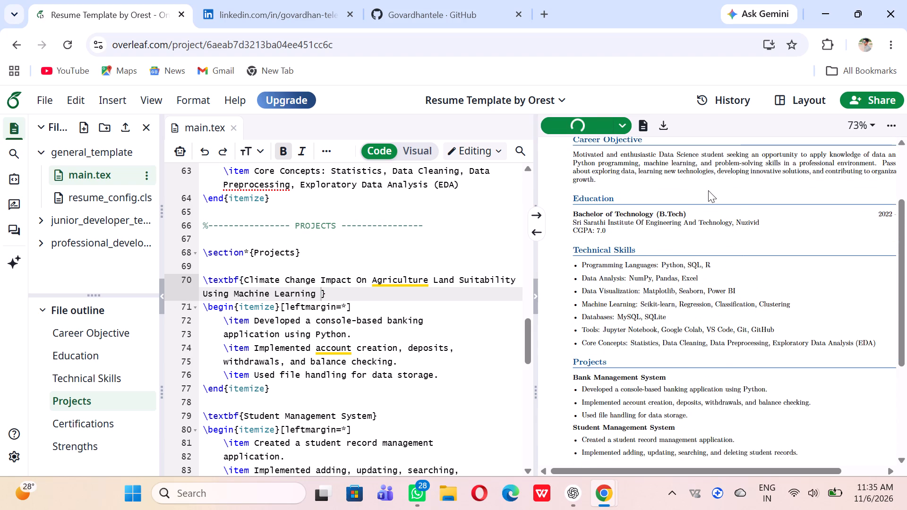
pyautogui.scroll(-2, 704, 276)
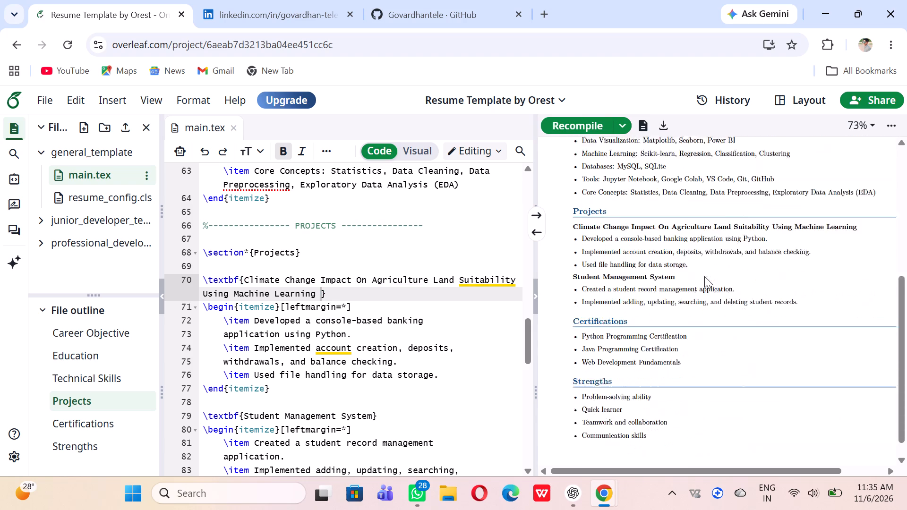
pyautogui.scroll(-1, 704, 276)
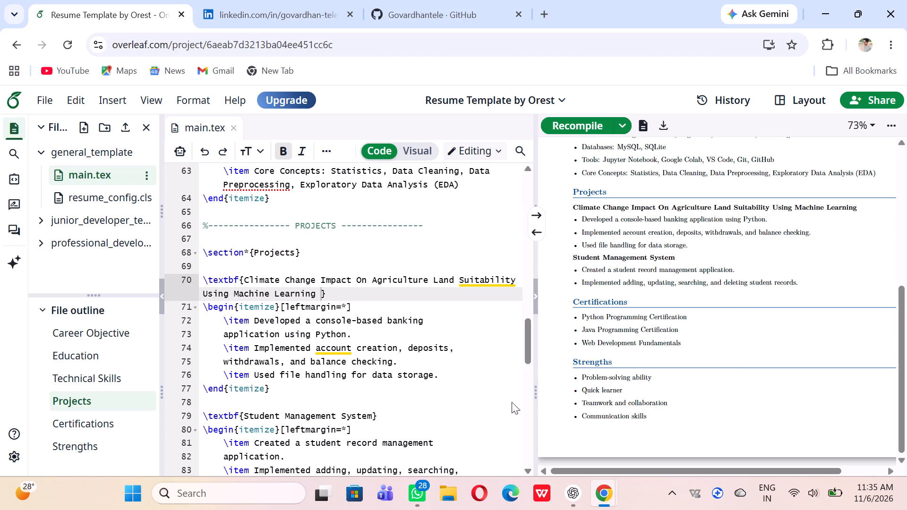
pyautogui.scroll(-1, 471, 385)
pyautogui.hscroll(-1, 471, 385)
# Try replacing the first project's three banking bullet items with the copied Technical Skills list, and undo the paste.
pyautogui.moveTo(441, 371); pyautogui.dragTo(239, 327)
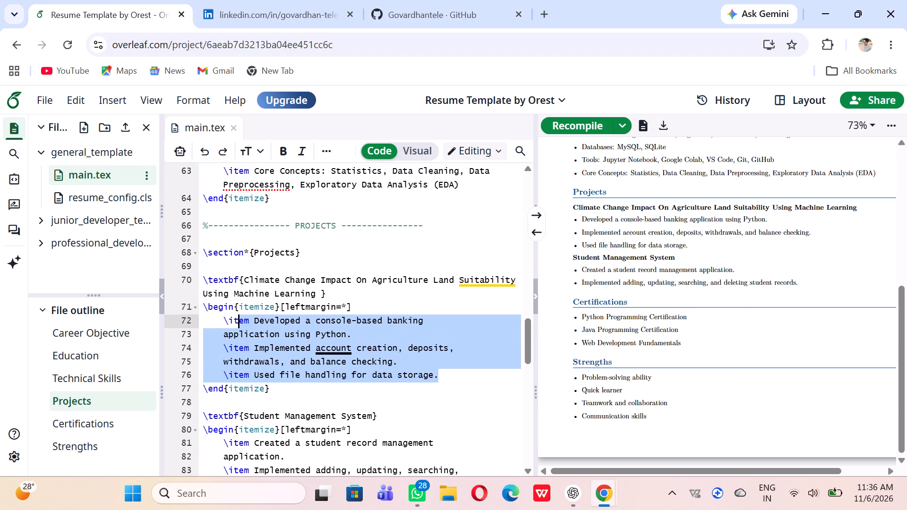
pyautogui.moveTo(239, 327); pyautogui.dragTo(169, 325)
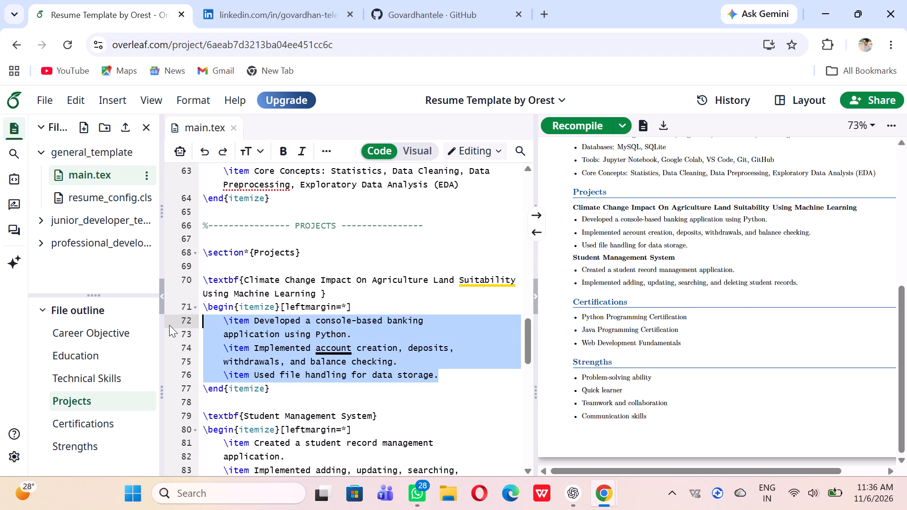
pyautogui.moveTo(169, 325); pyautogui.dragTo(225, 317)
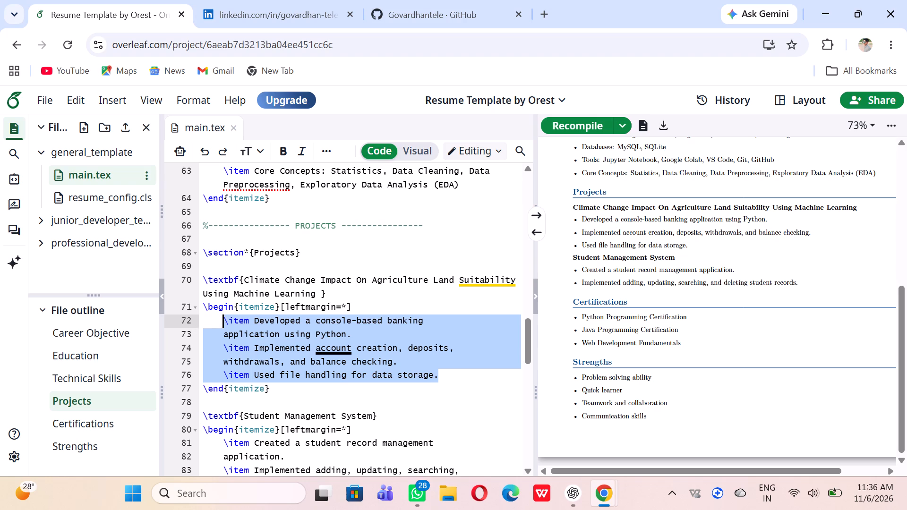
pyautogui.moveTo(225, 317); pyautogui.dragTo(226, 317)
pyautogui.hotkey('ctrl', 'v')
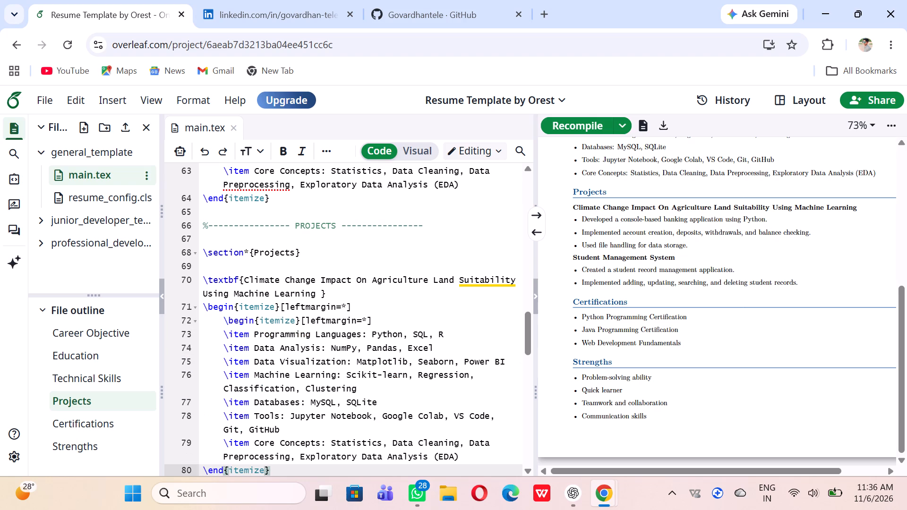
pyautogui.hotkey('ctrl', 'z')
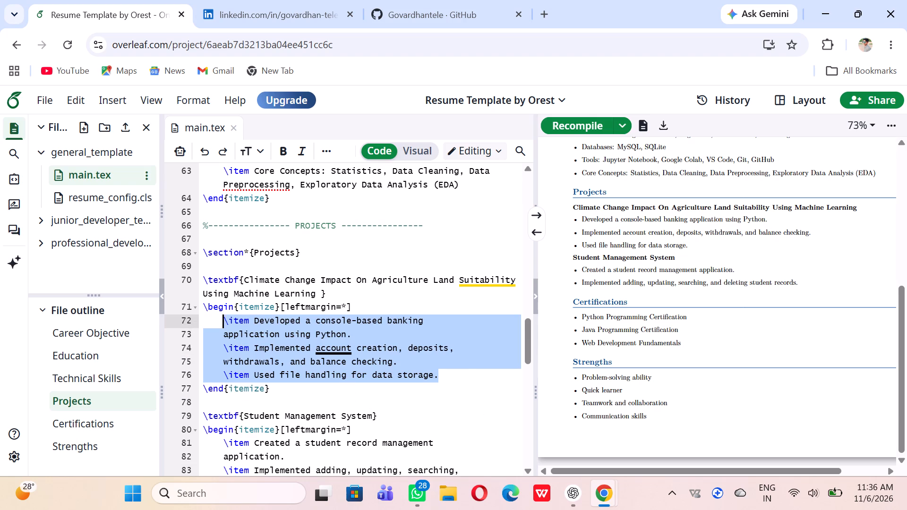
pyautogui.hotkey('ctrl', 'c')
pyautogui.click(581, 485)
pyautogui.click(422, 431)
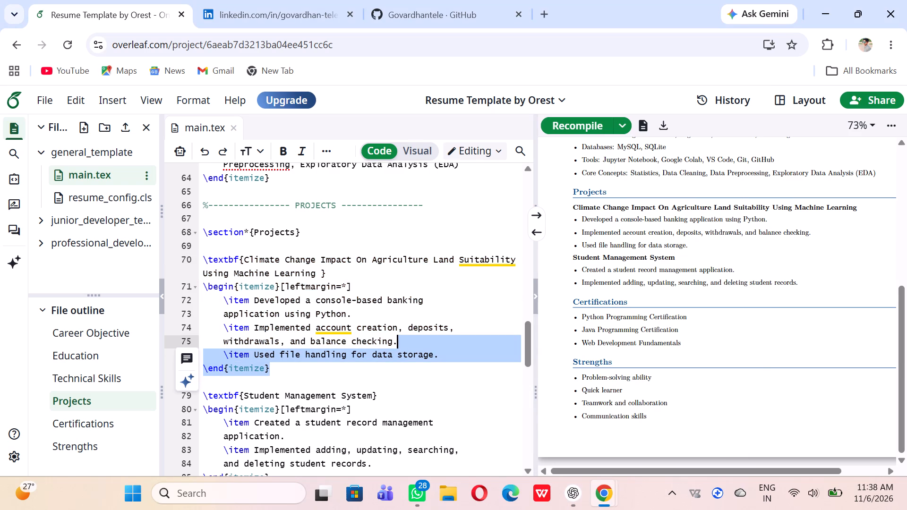
pyautogui.moveTo(445, 355); pyautogui.dragTo(440, 352)
pyautogui.moveTo(440, 352); pyautogui.dragTo(440, 355)
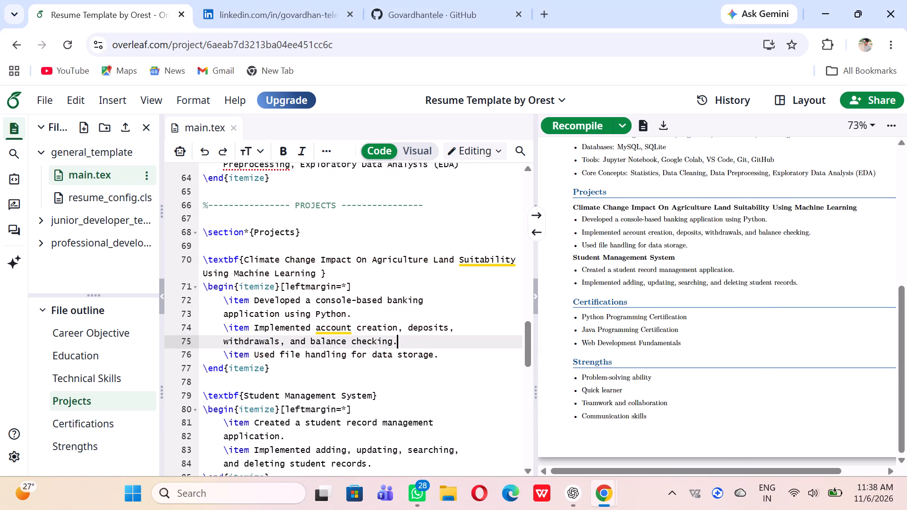
pyautogui.hotkey('ctrl', 'z')
pyautogui.click(442, 355)
pyautogui.click(442, 355)
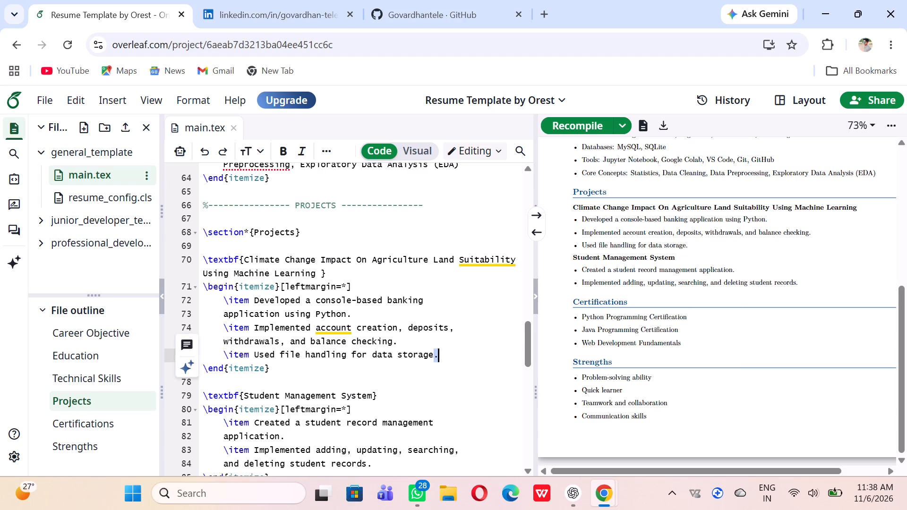
pyautogui.moveTo(442, 355); pyautogui.dragTo(231, 299)
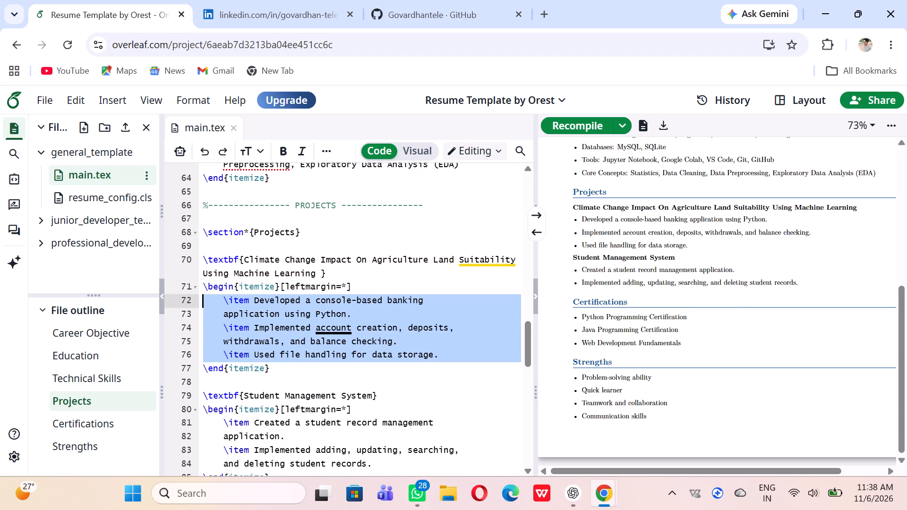
pyautogui.moveTo(231, 299); pyautogui.dragTo(219, 299)
pyautogui.click(219, 299)
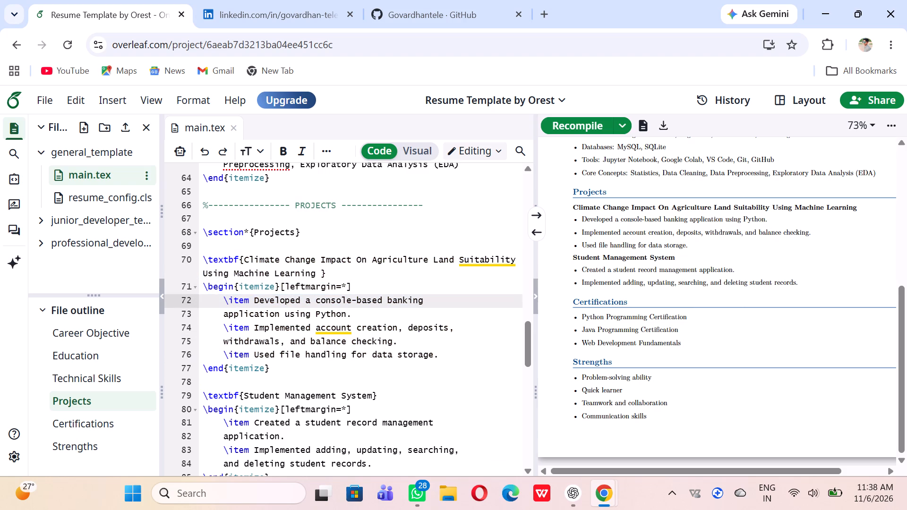
pyautogui.click(219, 299)
pyautogui.moveTo(219, 299); pyautogui.dragTo(430, 355)
pyautogui.hotkey('ctrl', 'v')
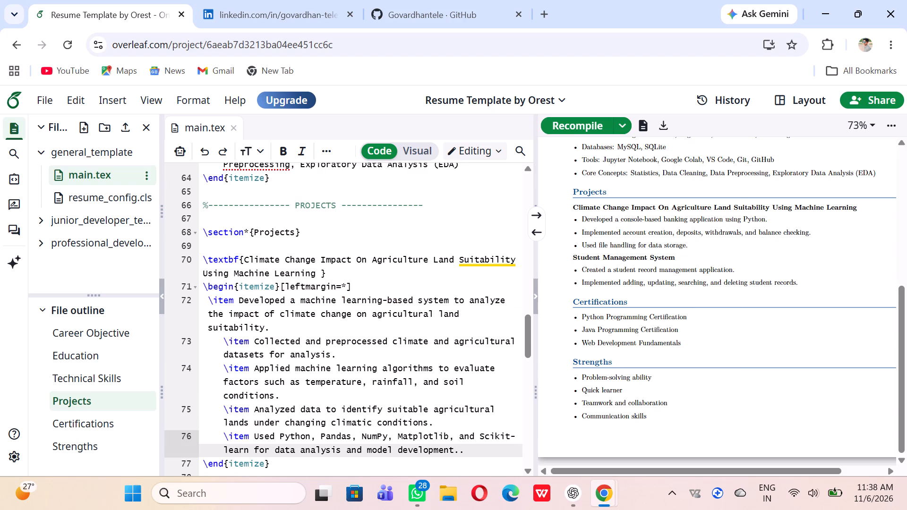
# Indent the first new project item, "Developed a machine learning-based system", to line up with the items below.
pyautogui.click(206, 296)
pyautogui.press('Tab')
# Recompile the résumé and review the Projects, Certifications and Strengths sections in the preview.
pyautogui.scroll(-1, 206, 296)
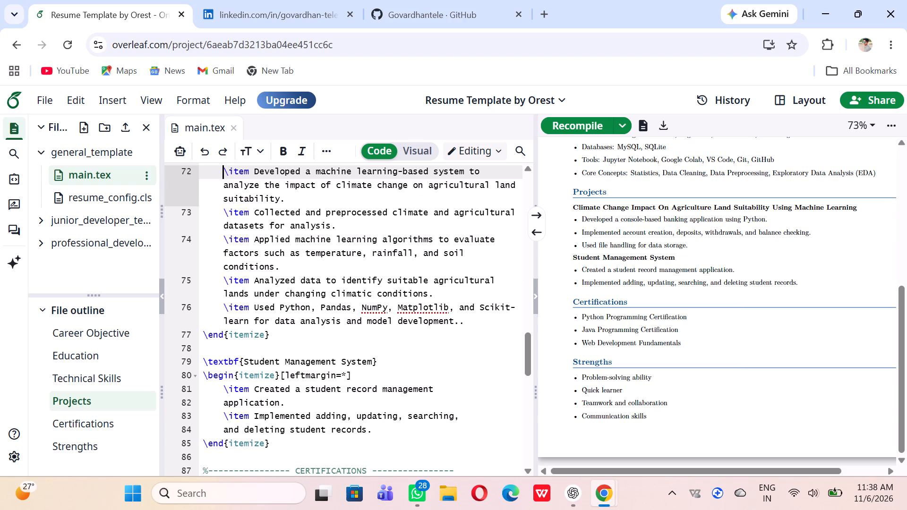
pyautogui.click(584, 124)
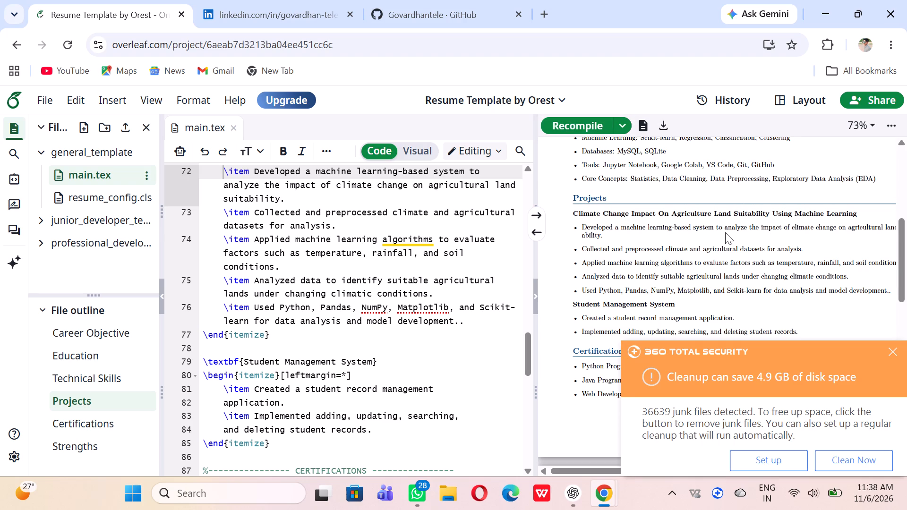
pyautogui.hscroll(-1, 725, 232)
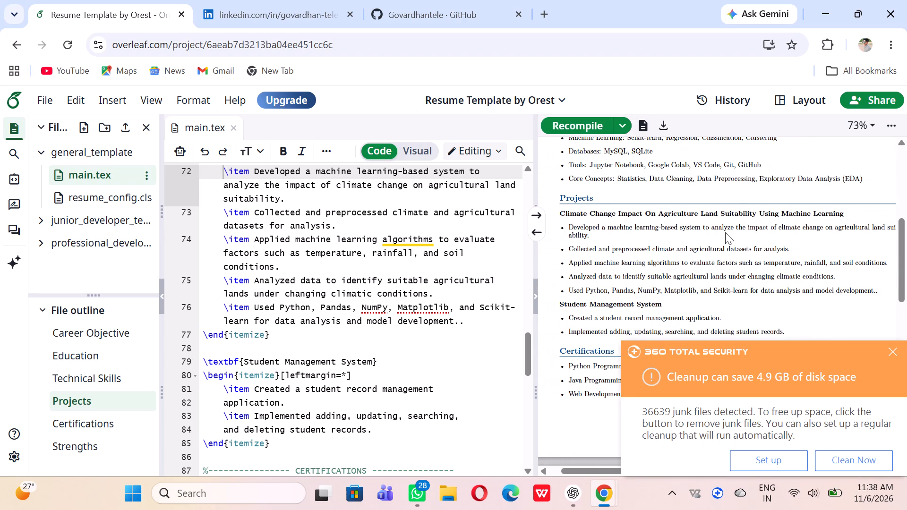
pyautogui.scroll(-2, 725, 232)
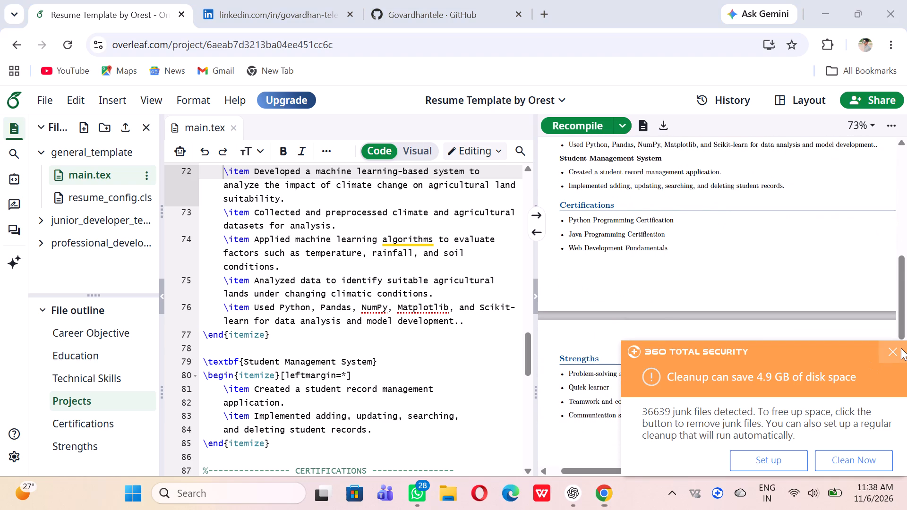
# Review the compiled résumé in the preview, from the Career Objective through the Projects, Certifications and Strengths sections.
pyautogui.scroll(3, 796, 309)
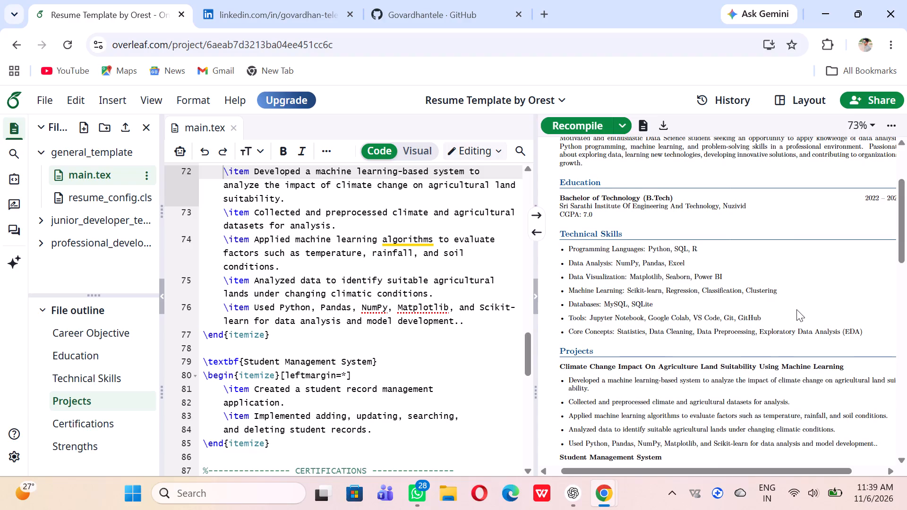
pyautogui.scroll(1, 796, 309)
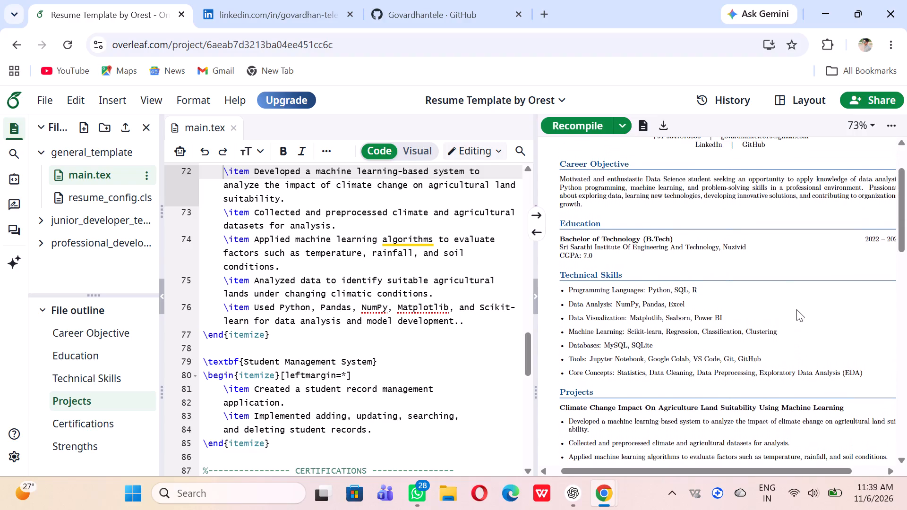
pyautogui.scroll(1, 796, 309)
pyautogui.scroll(-1, 796, 309)
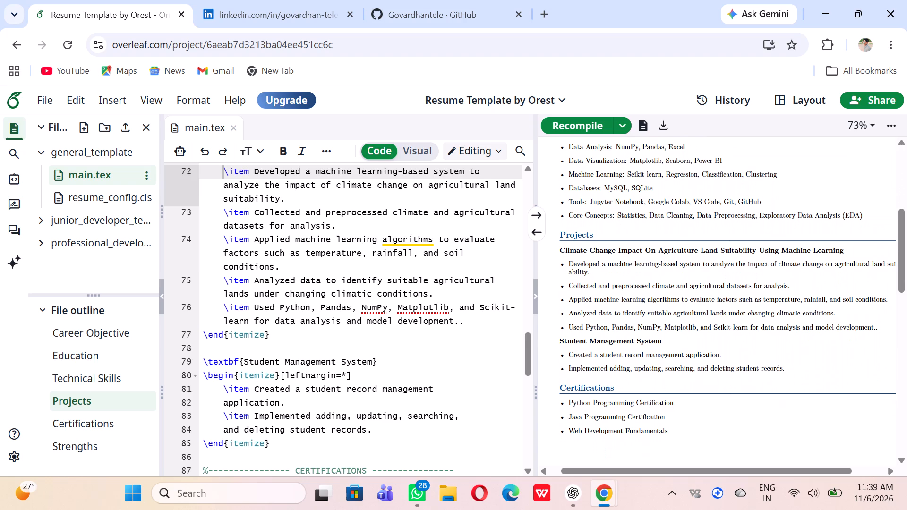
pyautogui.scroll(-1, 796, 309)
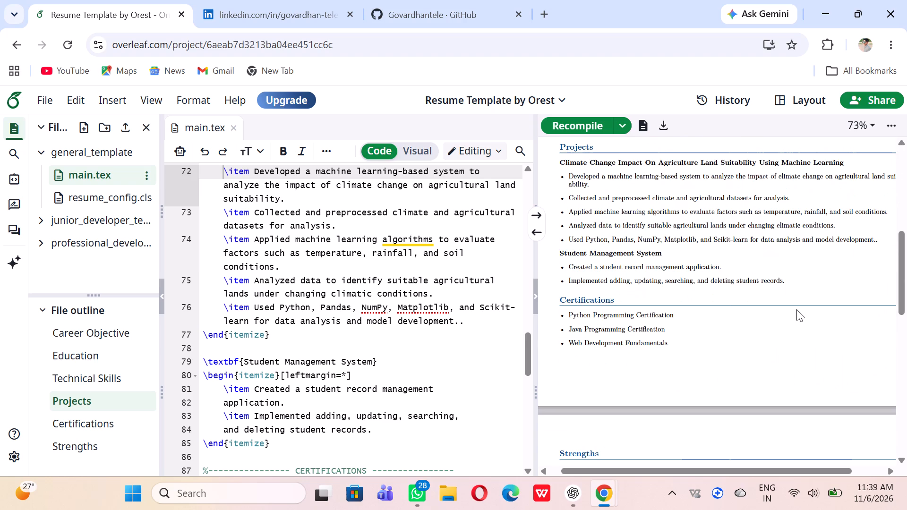
pyautogui.scroll(-2, 796, 309)
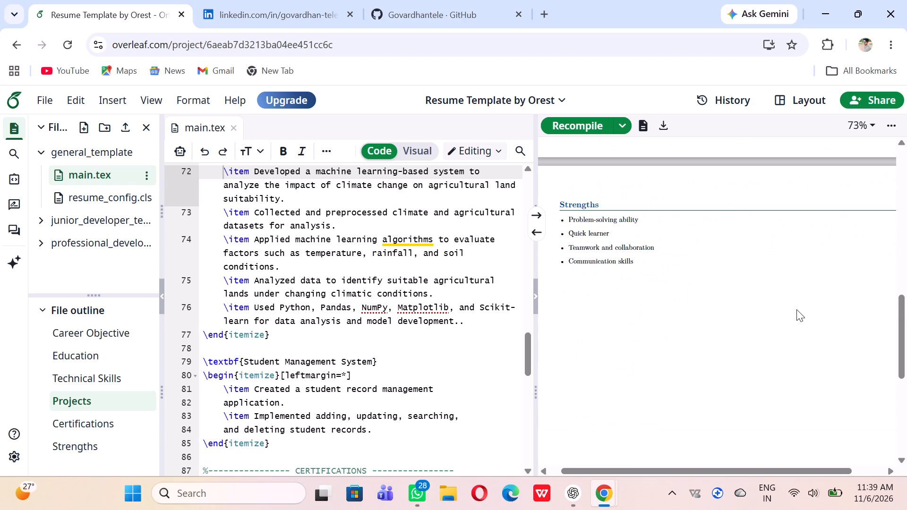
pyautogui.scroll(3, 796, 309)
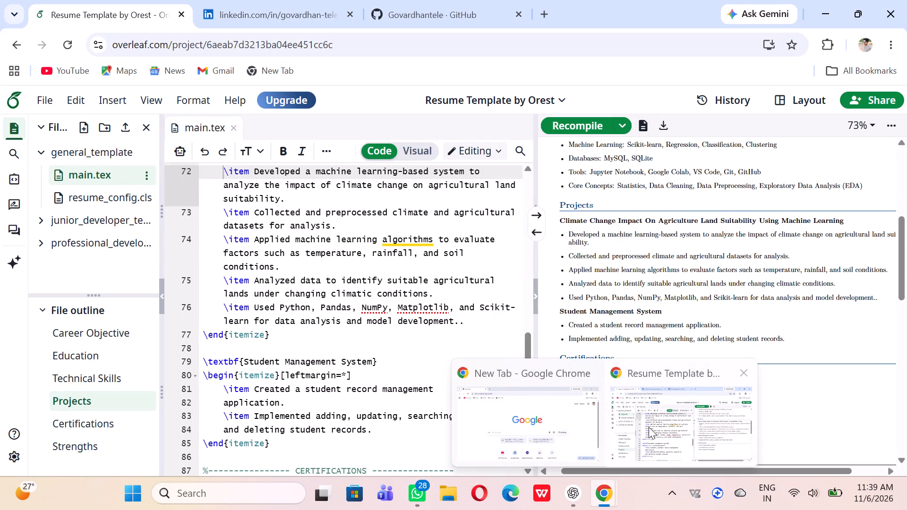
pyautogui.click(665, 404)
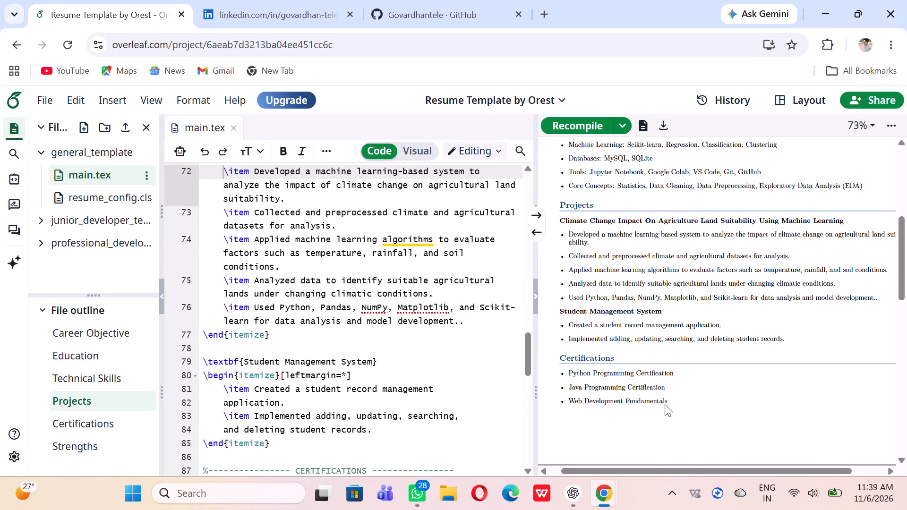
pyautogui.scroll(-1, 665, 404)
pyautogui.scroll(1, 665, 404)
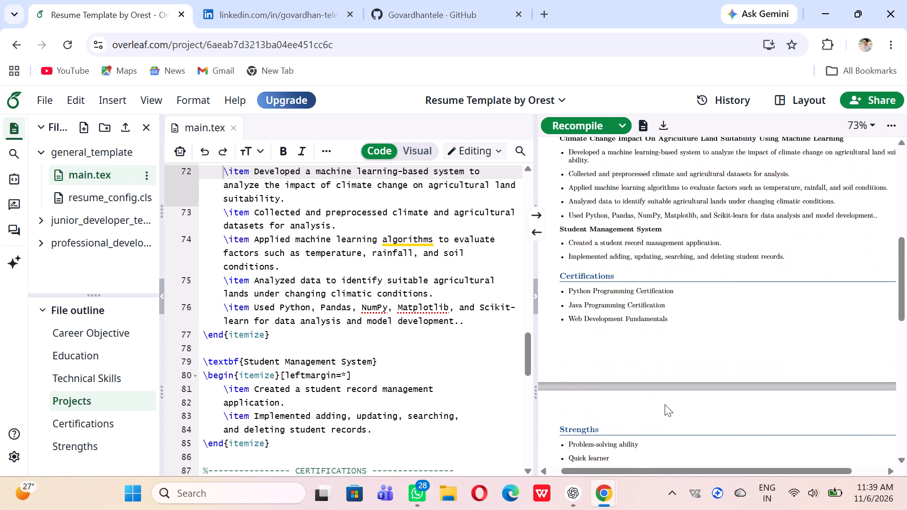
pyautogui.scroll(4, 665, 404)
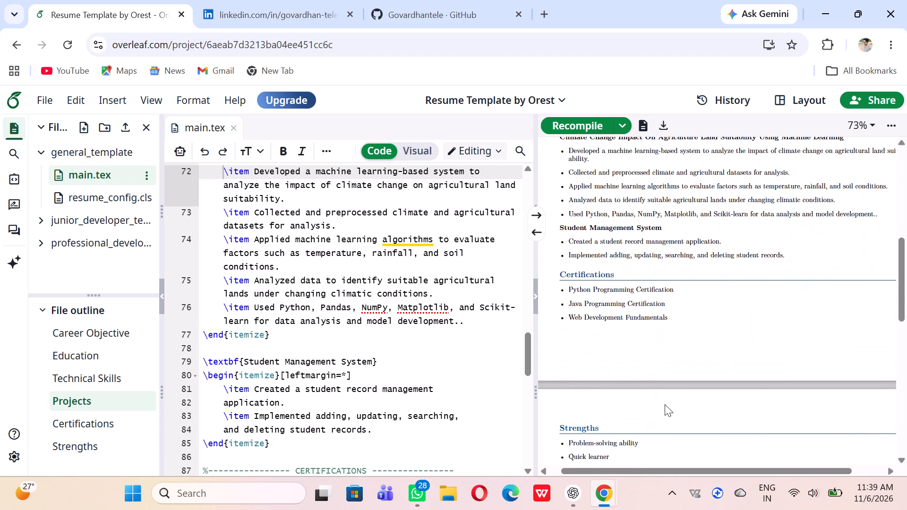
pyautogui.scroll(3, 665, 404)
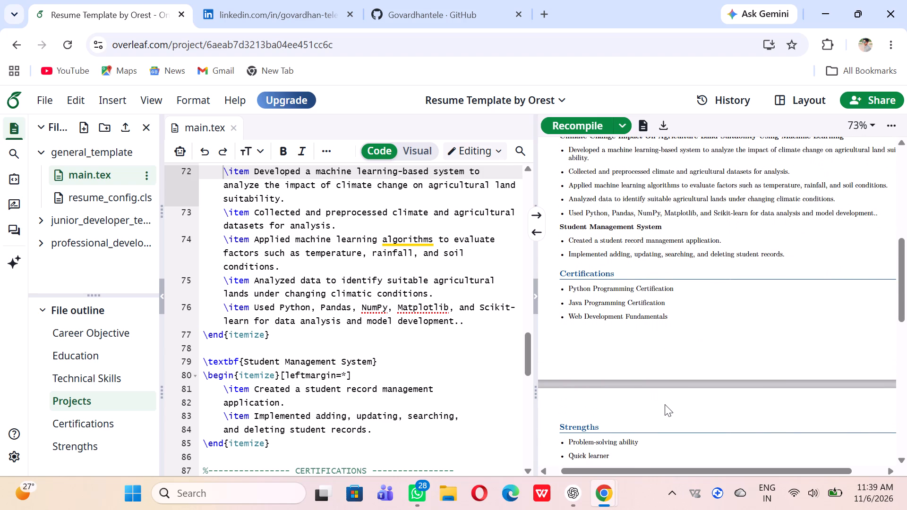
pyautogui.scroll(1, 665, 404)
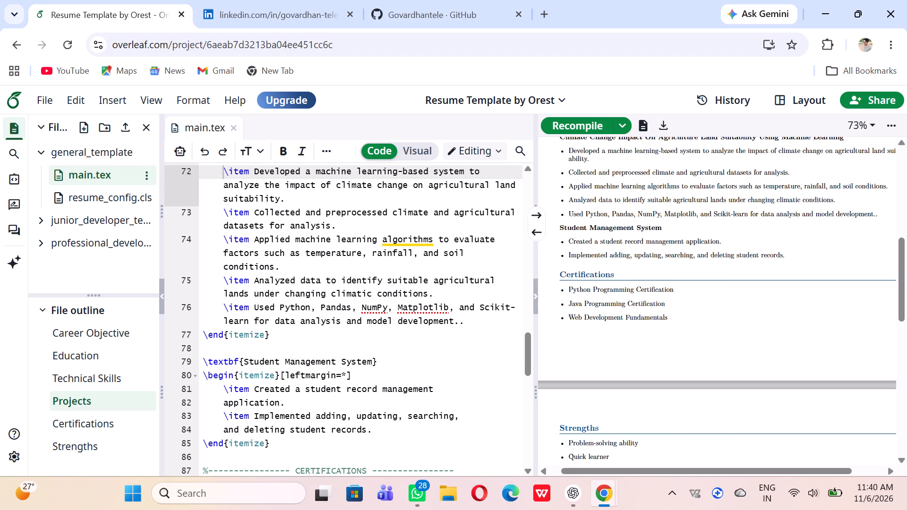
# Examine the résumé's overall page layout in the preview, including how its sections are divided between the two pages.
pyautogui.scroll(-1, 696, 324)
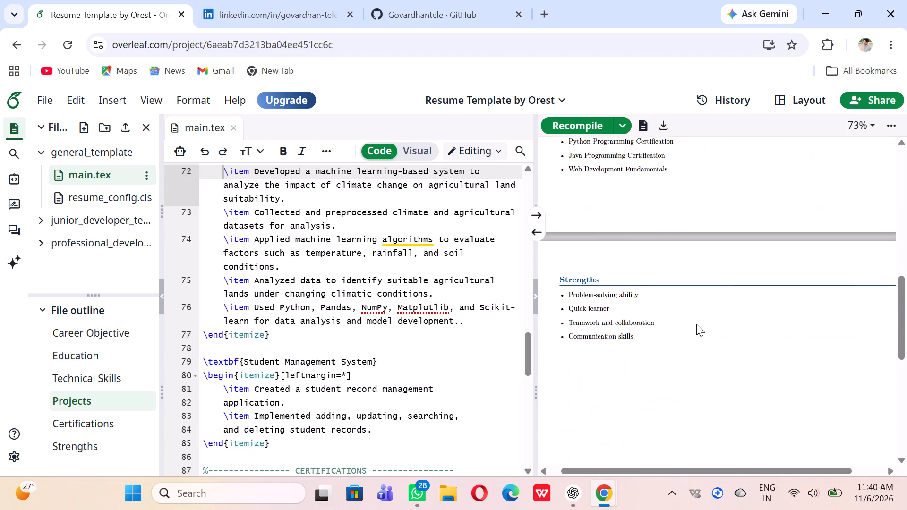
pyautogui.scroll(3, 696, 324)
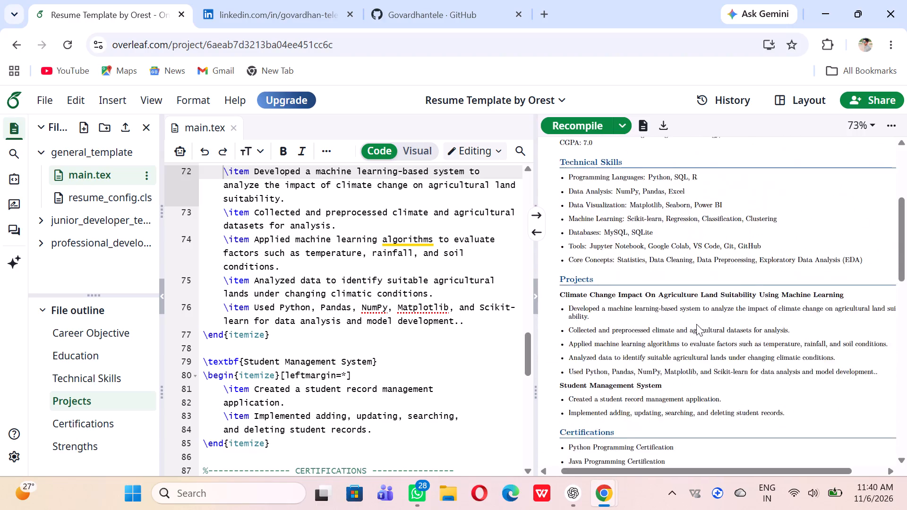
pyautogui.scroll(4, 696, 324)
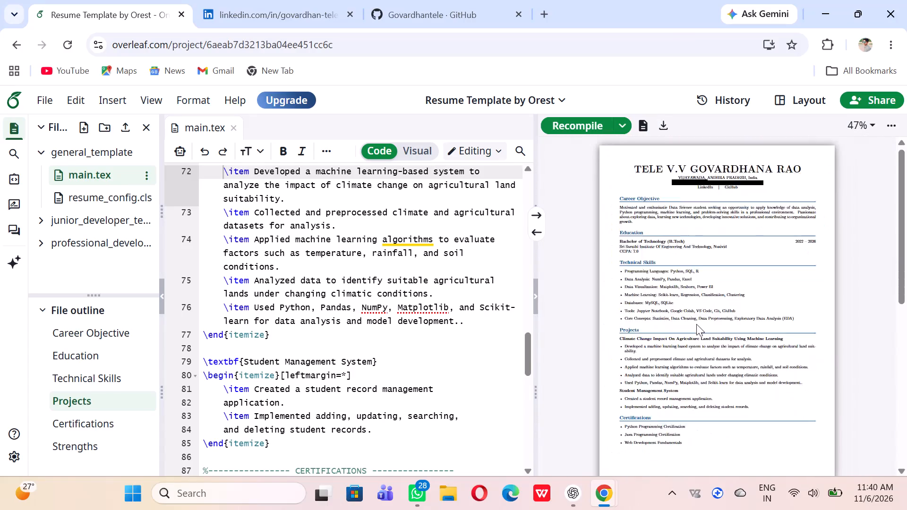
pyautogui.scroll(-1, 696, 324)
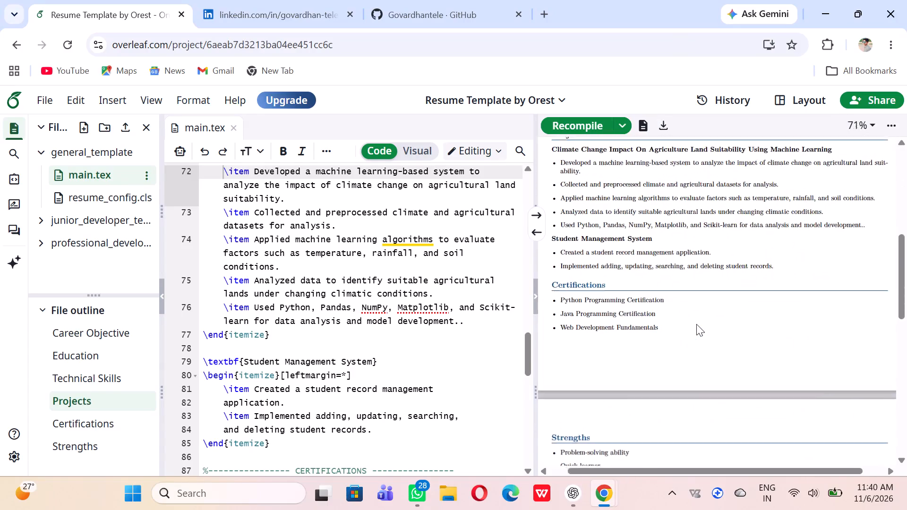
pyautogui.scroll(-1, 696, 324)
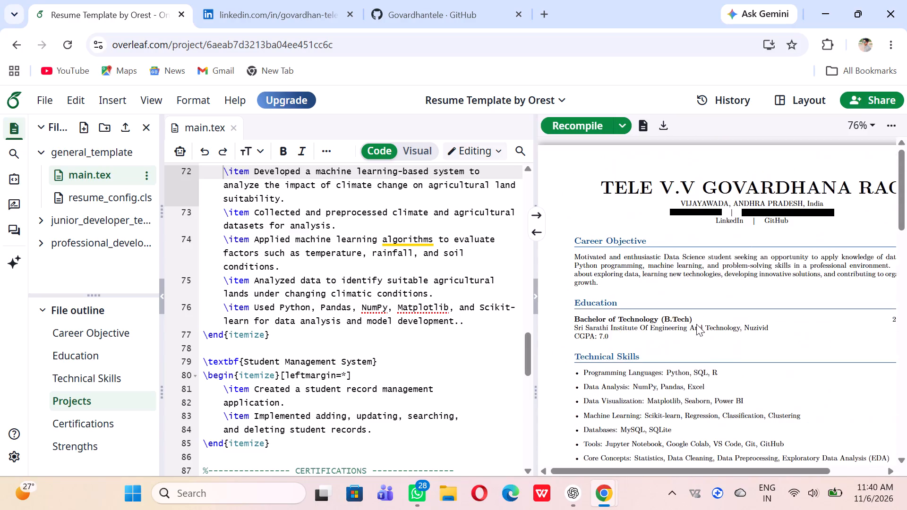
pyautogui.scroll(-1, 696, 324)
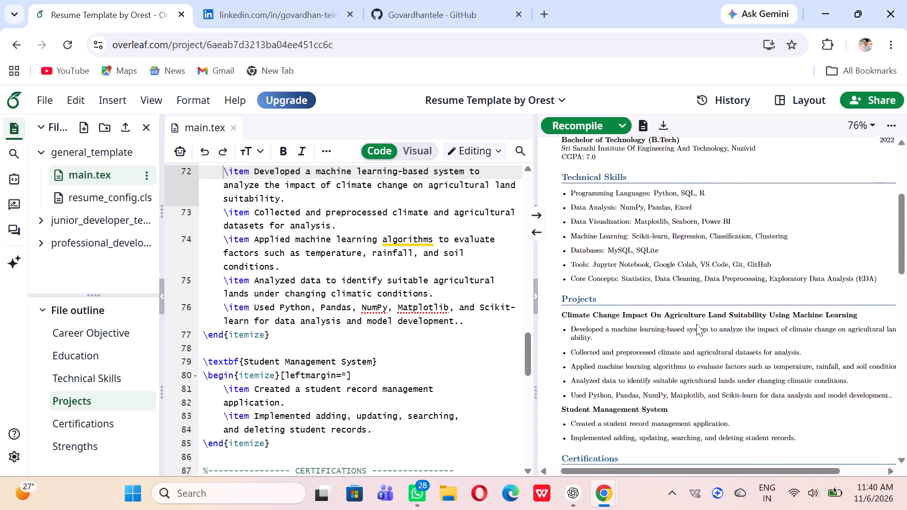
pyautogui.scroll(-1, 696, 324)
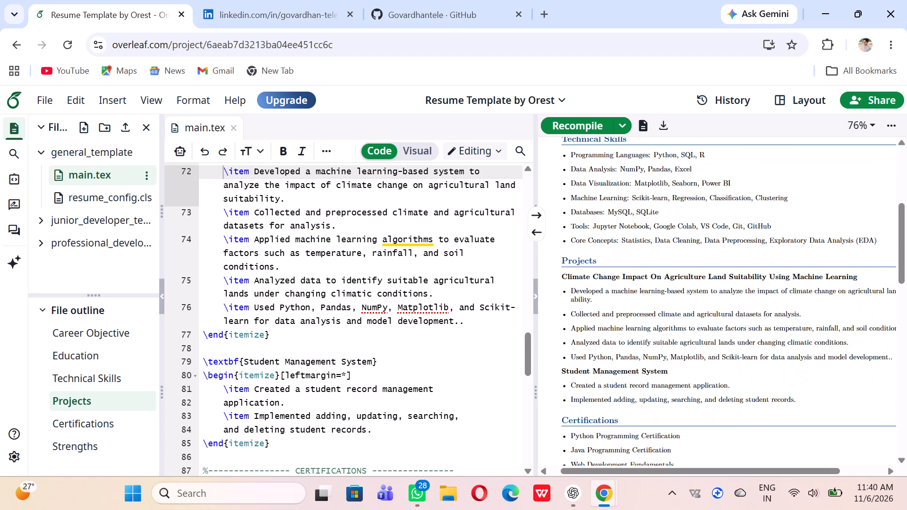
# Reread the previewed résumé, comparing the Technical Skills, Projects, Certifications and Strengths content with the header and Career Objective.
pyautogui.scroll(1, 702, 324)
pyautogui.scroll(-1, 702, 324)
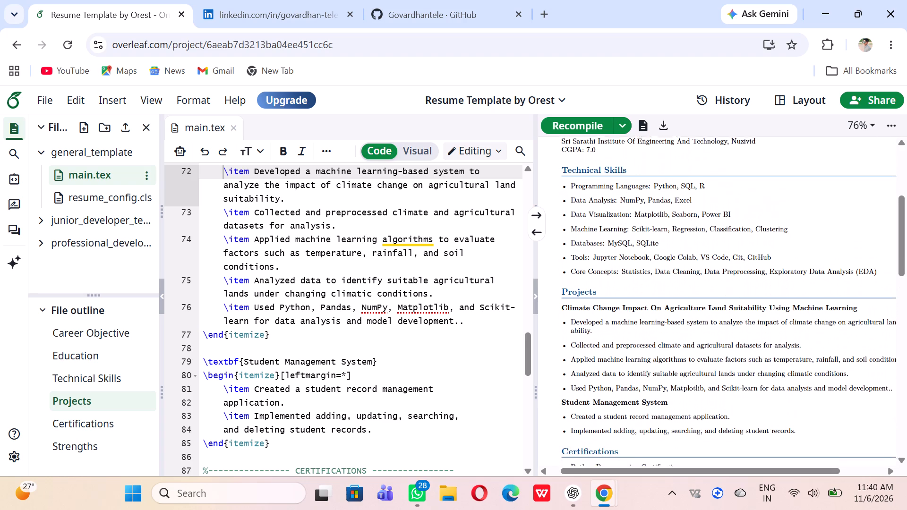
pyautogui.scroll(-2, 702, 324)
pyautogui.scroll(-2, 719, 255)
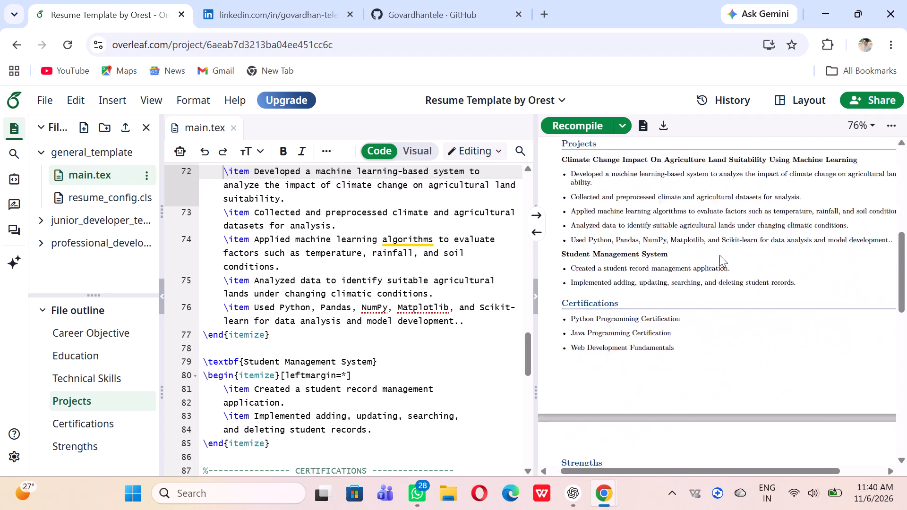
pyautogui.scroll(-1, 719, 255)
pyautogui.scroll(1, 719, 255)
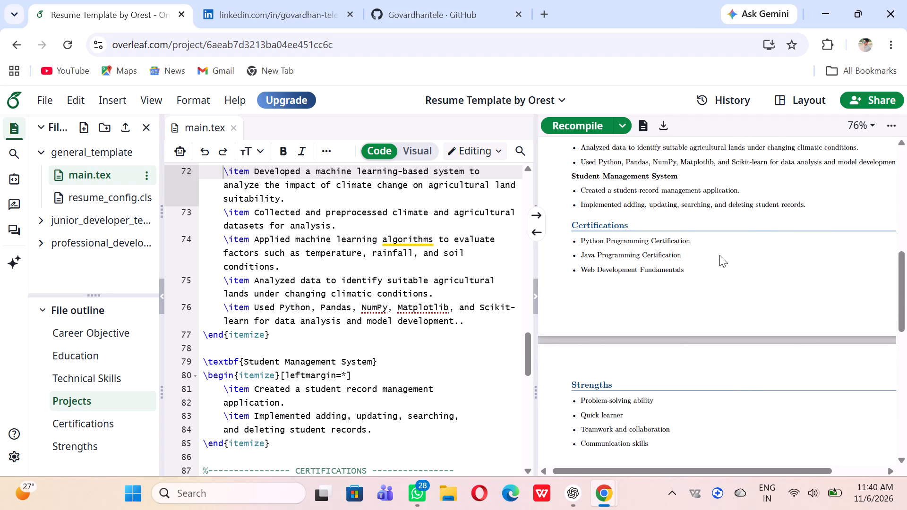
pyautogui.scroll(2, 719, 255)
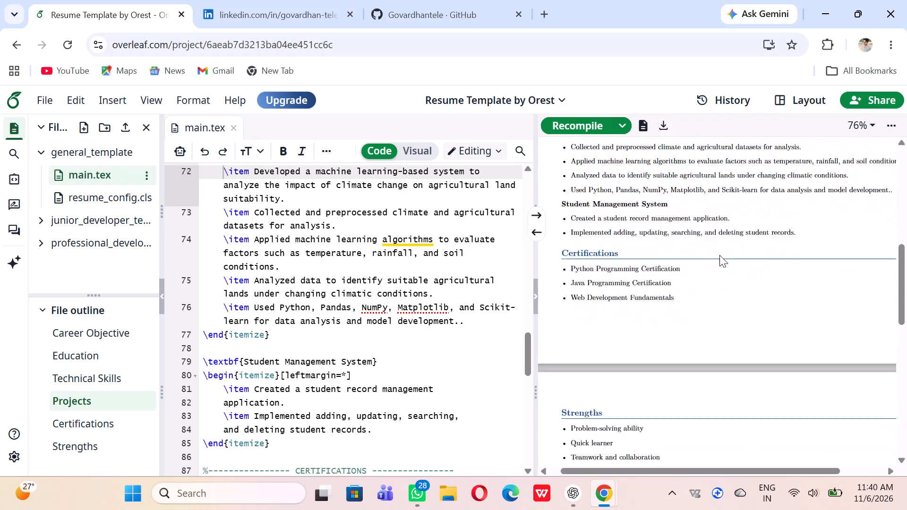
pyautogui.scroll(1, 719, 255)
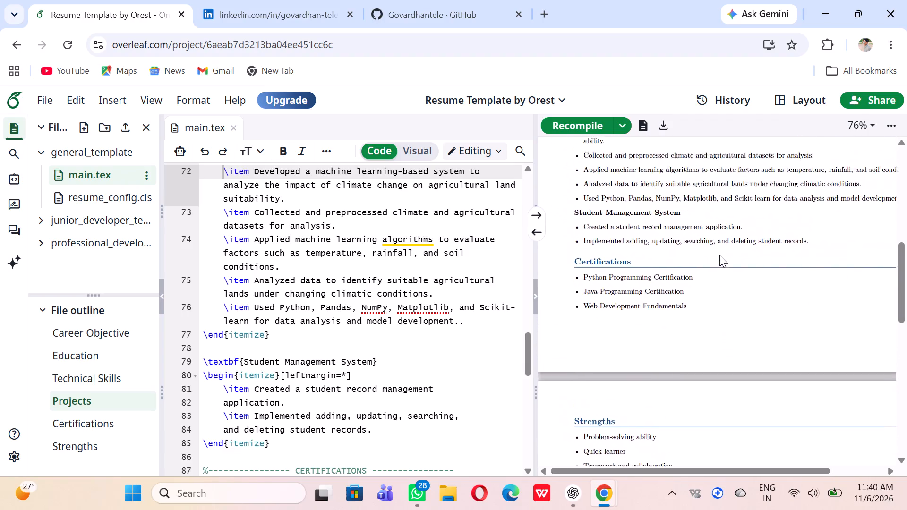
pyautogui.scroll(1, 719, 255)
pyautogui.scroll(-1, 719, 255)
pyautogui.scroll(4, 719, 255)
pyautogui.scroll(-1, 719, 255)
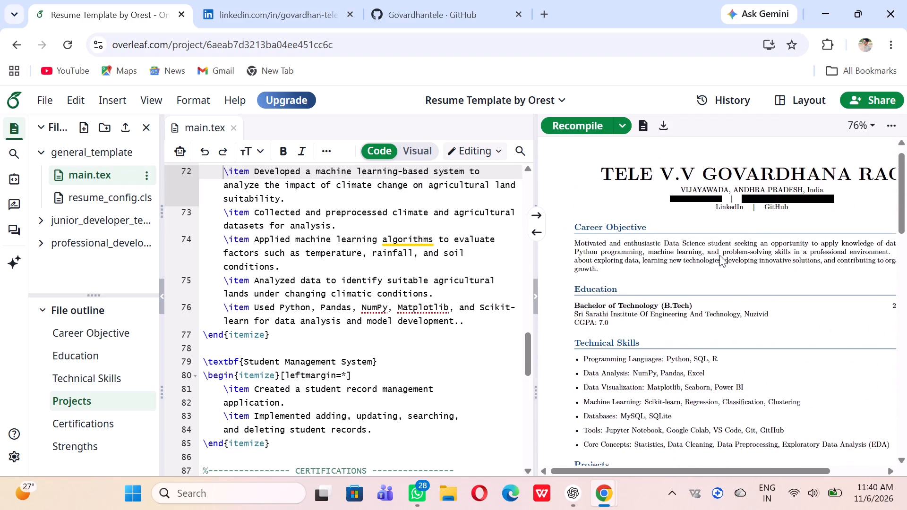
pyautogui.scroll(-1, 719, 255)
pyautogui.scroll(1, 719, 254)
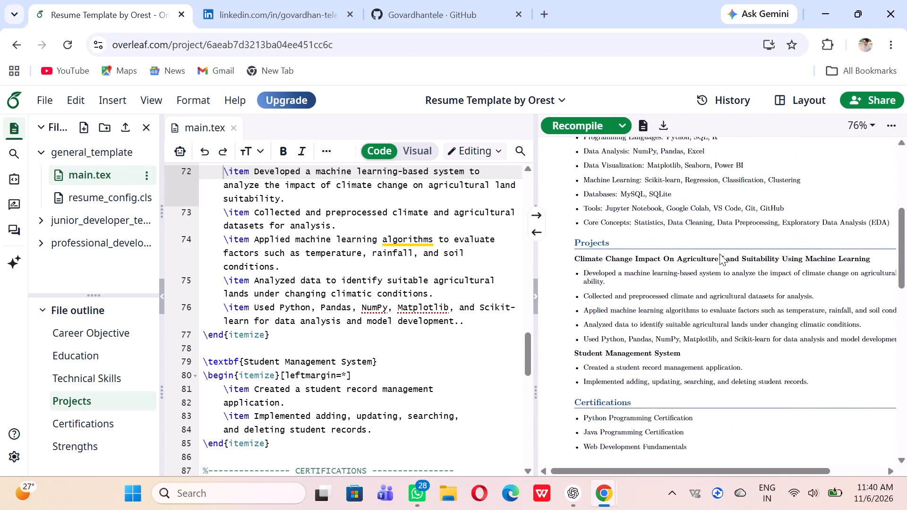
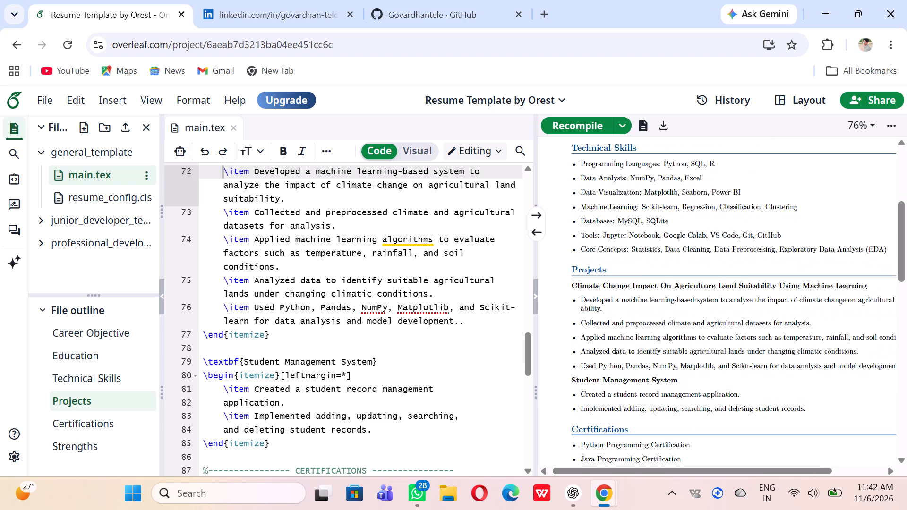
# Examine the Certifications section in the compiled preview, along with the adjoining Projects entries and the Strengths section on the second page.
pyautogui.scroll(-1, 729, 288)
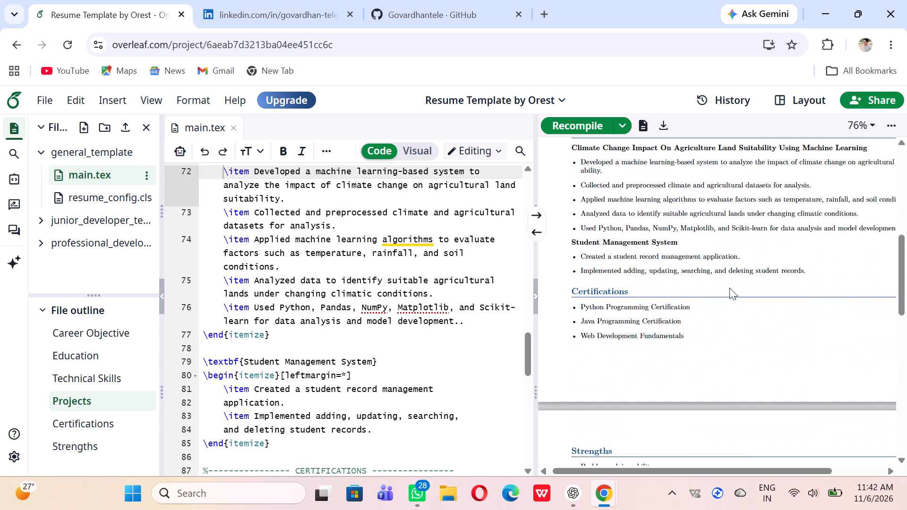
pyautogui.scroll(-1, 729, 288)
pyautogui.scroll(1, 729, 288)
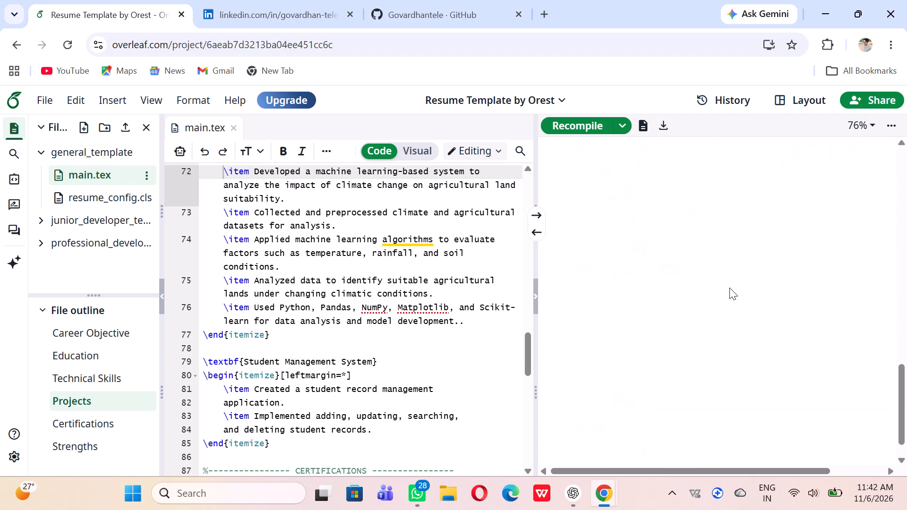
pyautogui.scroll(4, 729, 288)
pyautogui.moveTo(712, 352); pyautogui.dragTo(644, 229)
pyautogui.scroll(1, 644, 229)
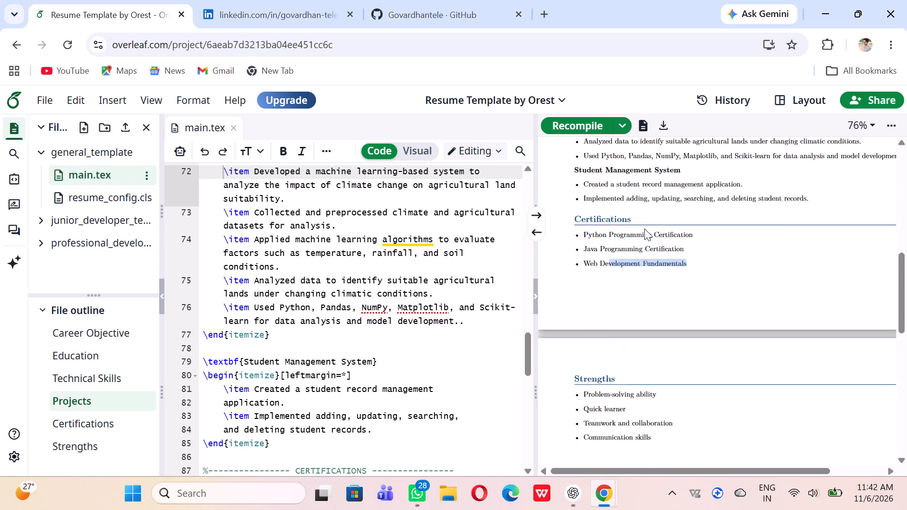
pyautogui.scroll(1, 644, 229)
pyautogui.moveTo(703, 293); pyautogui.dragTo(590, 249)
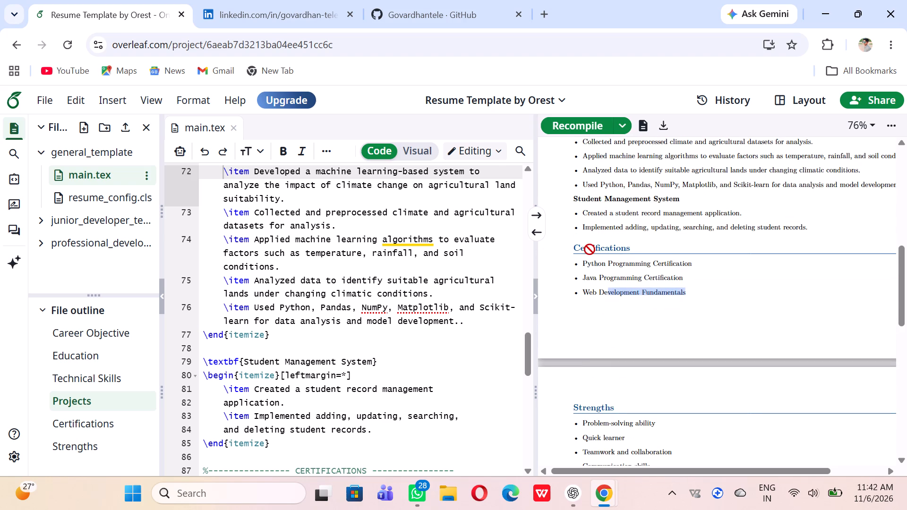
pyautogui.moveTo(590, 249); pyautogui.dragTo(593, 251)
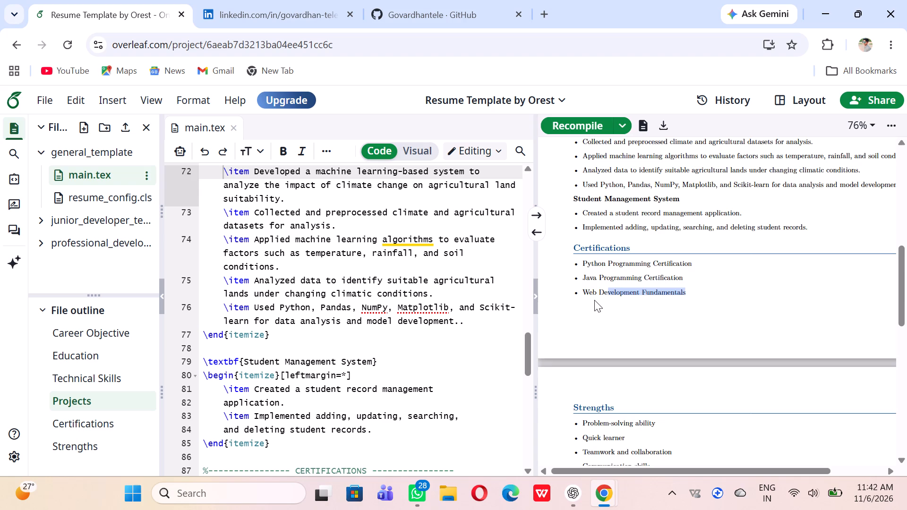
pyautogui.scroll(-1, 594, 300)
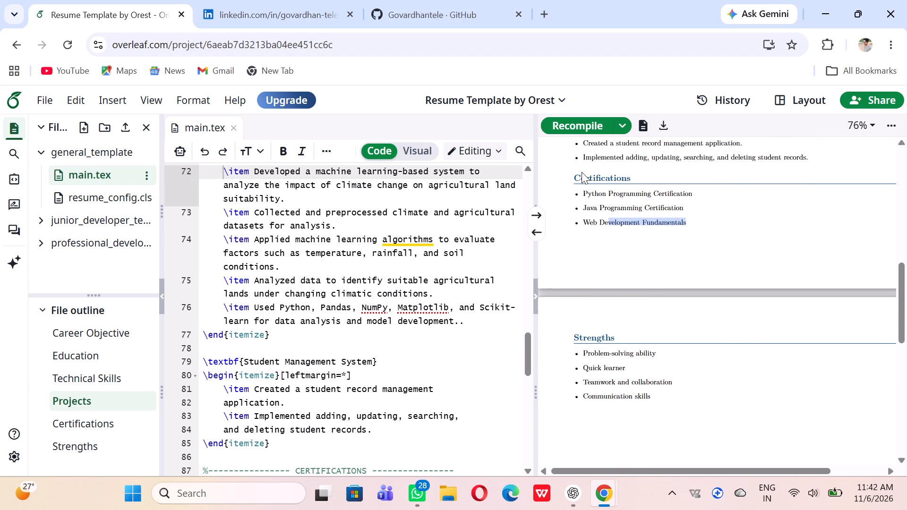
pyautogui.scroll(3, 582, 172)
pyautogui.scroll(-2, 582, 172)
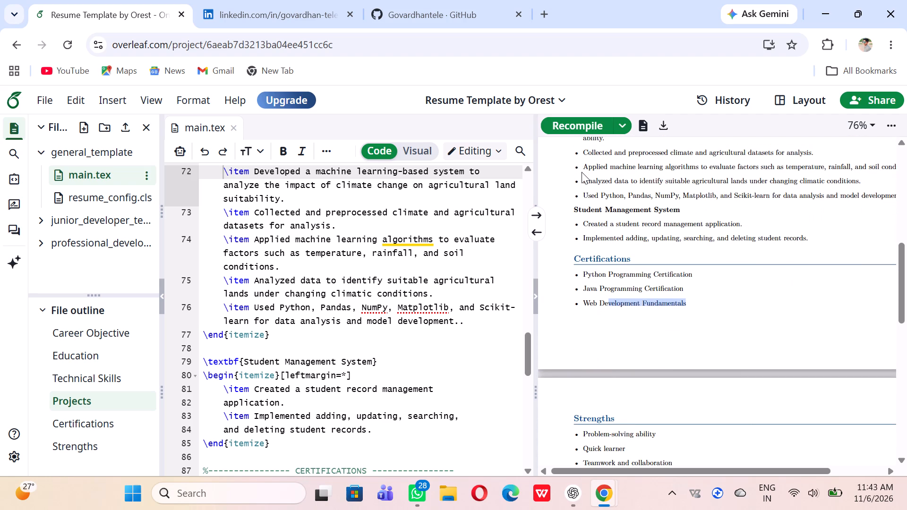
# Review the whole compiled résumé once more, from the header and Career Objective down to Certifications and Strengths, including the full line widths.
pyautogui.hscroll(-1, 582, 172)
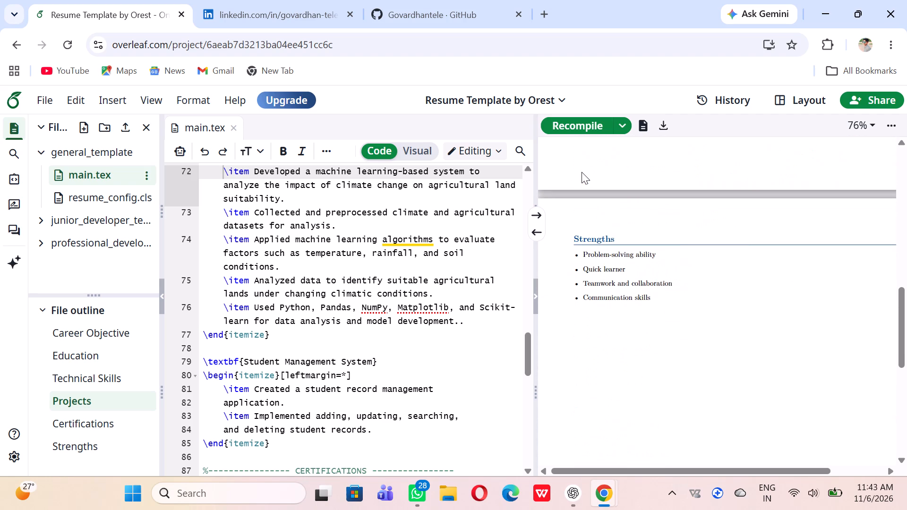
pyautogui.hscroll(-1, 582, 172)
pyautogui.scroll(-1, 582, 172)
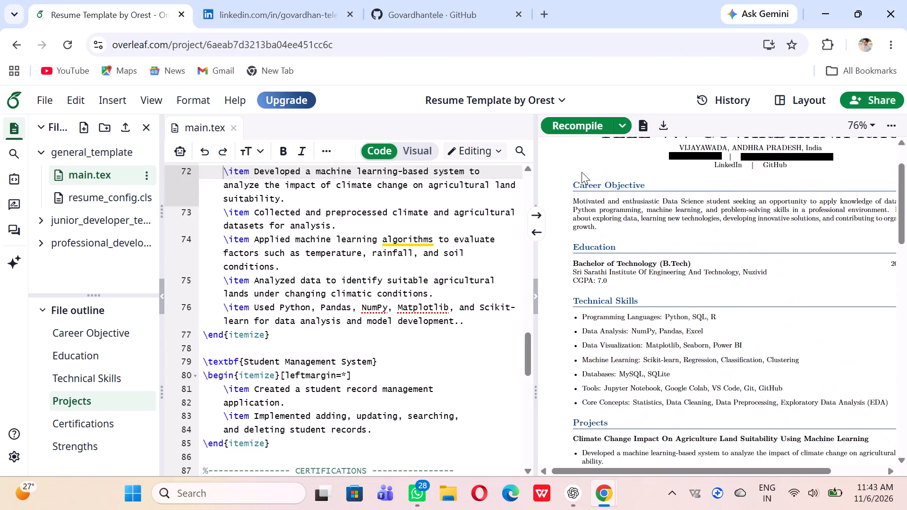
pyautogui.scroll(-1, 582, 172)
pyautogui.scroll(3, 582, 172)
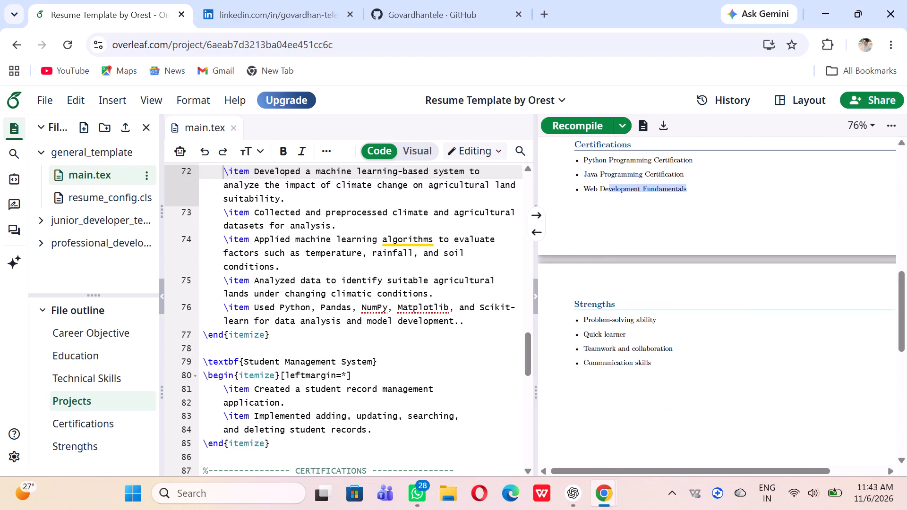
pyautogui.scroll(2, 582, 172)
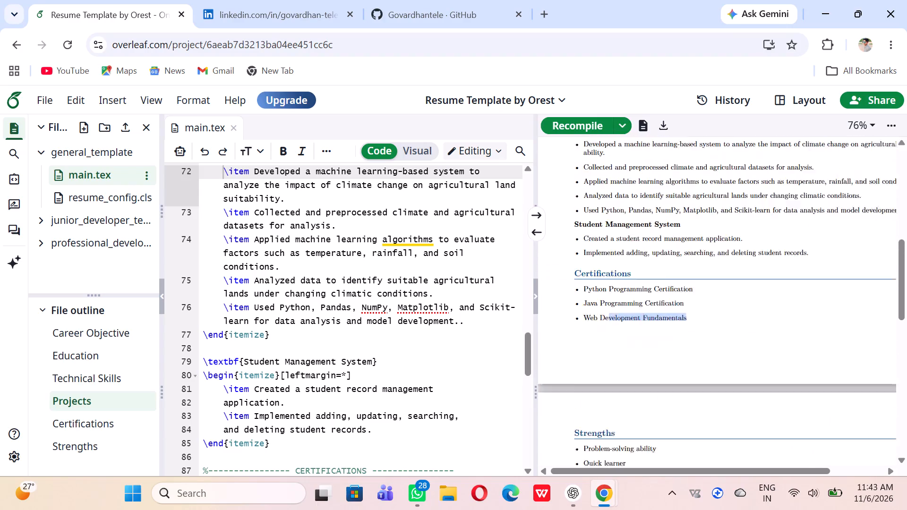
pyautogui.scroll(1, 582, 172)
pyautogui.hscroll(1, 582, 172)
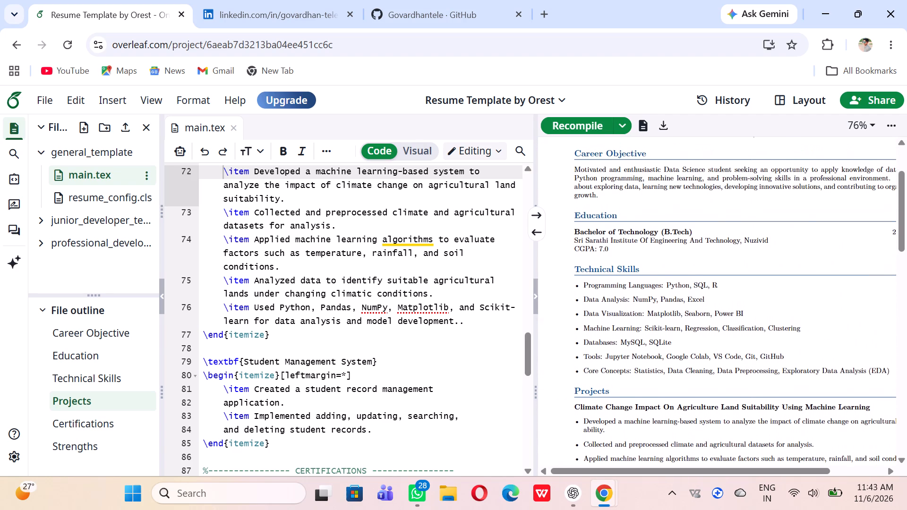
pyautogui.hscroll(1, 582, 172)
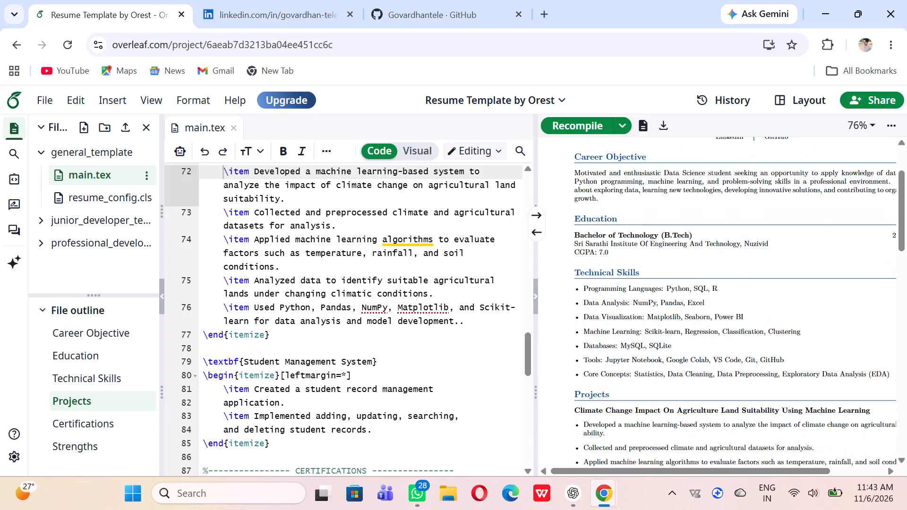
pyautogui.scroll(2, 582, 172)
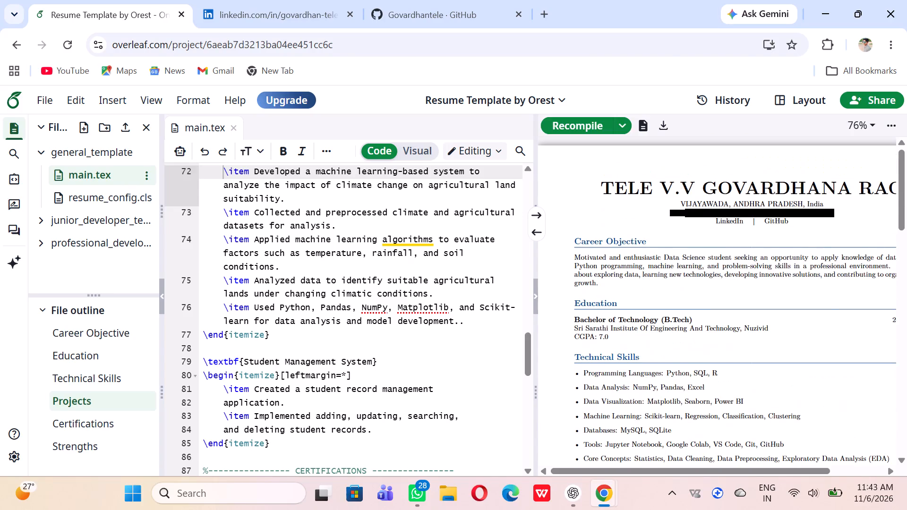
pyautogui.hscroll(-1, 582, 172)
pyautogui.scroll(-2, 582, 172)
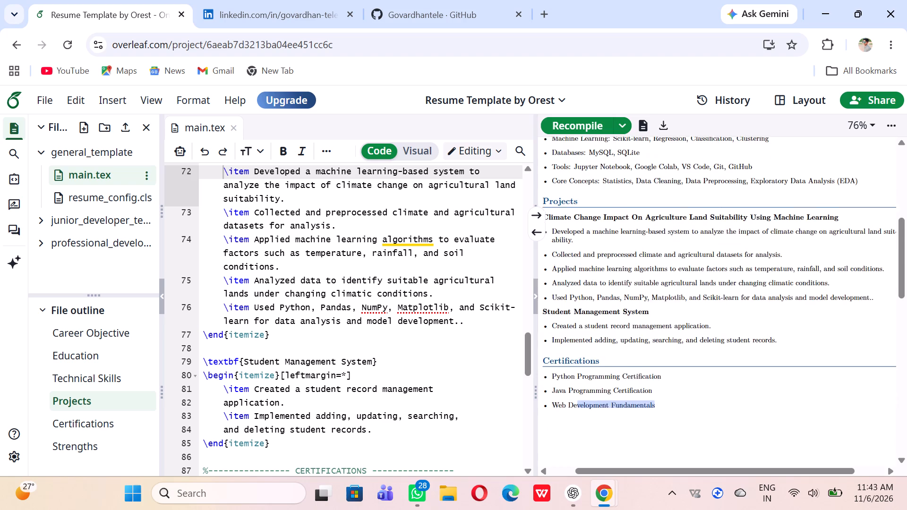
pyautogui.hscroll(1, 582, 172)
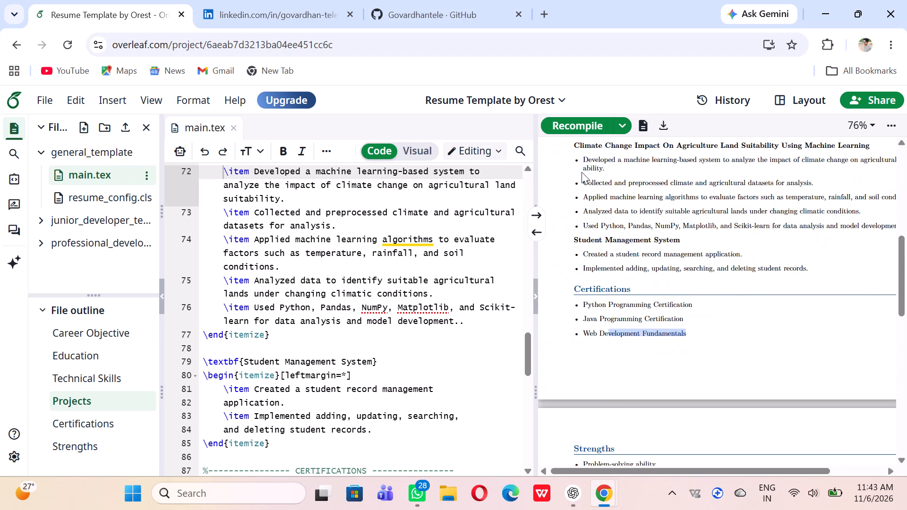
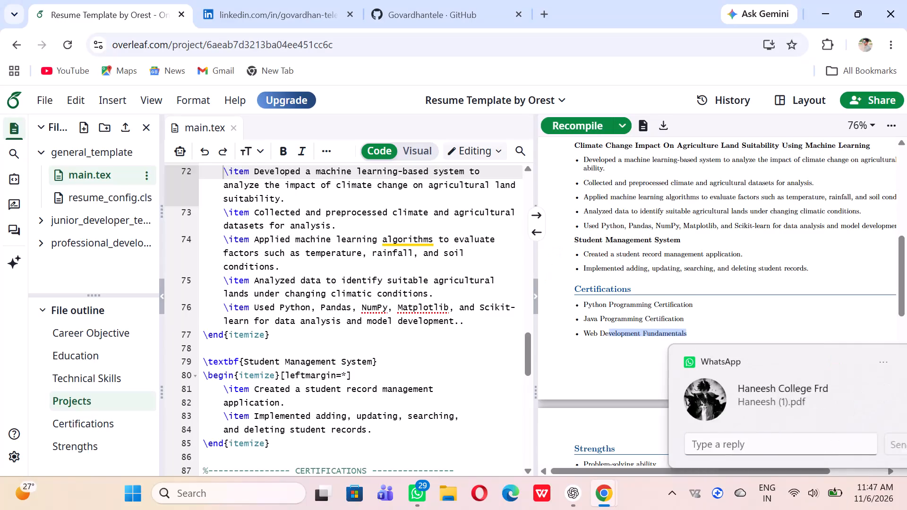
# Place the text cursor in the Student Management System project title within the Projects section of the LaTeX source.
pyautogui.scroll(-1, 427, 339)
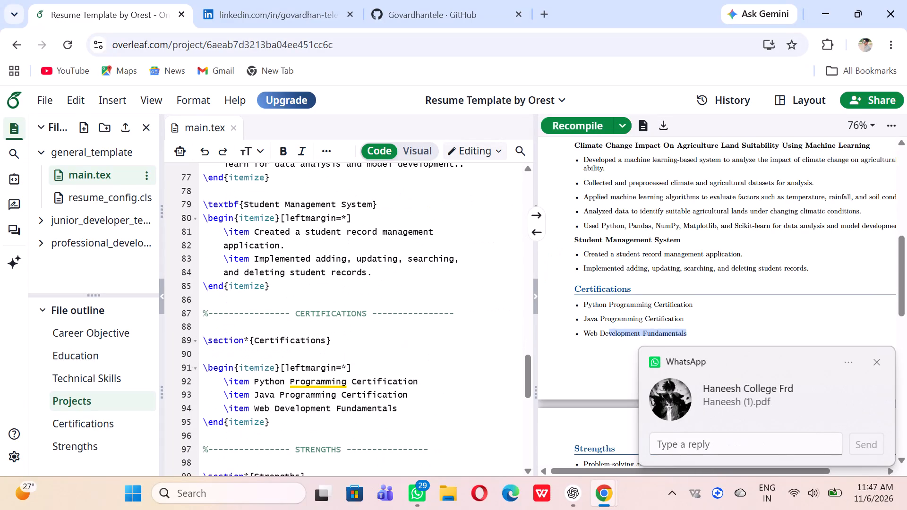
pyautogui.scroll(1, 427, 339)
pyautogui.click(369, 283)
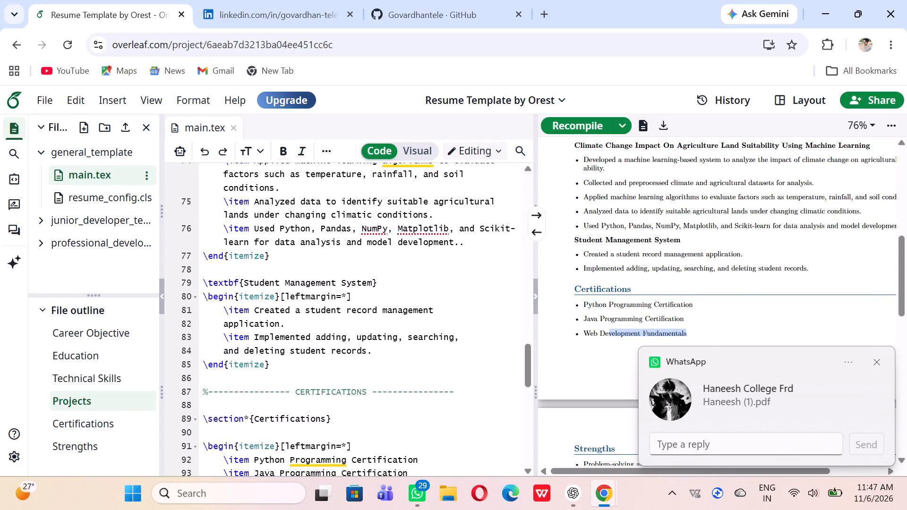
pyautogui.click(369, 283)
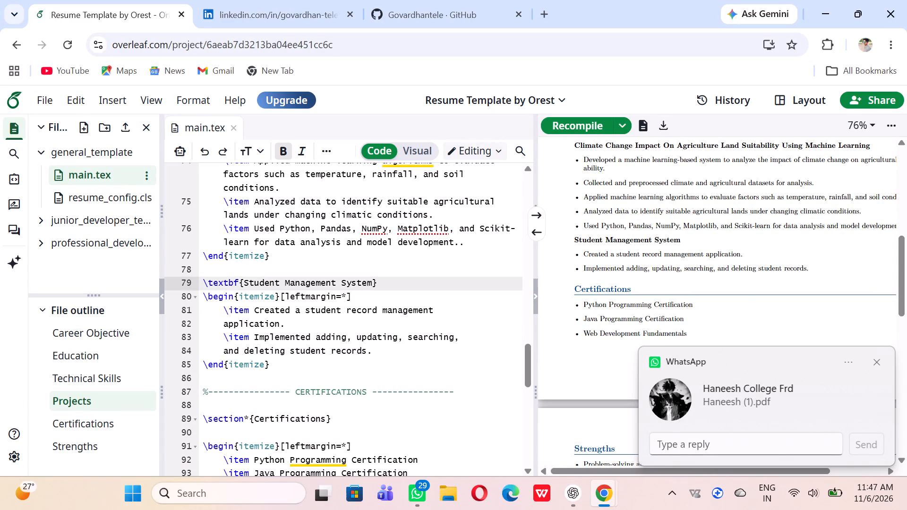
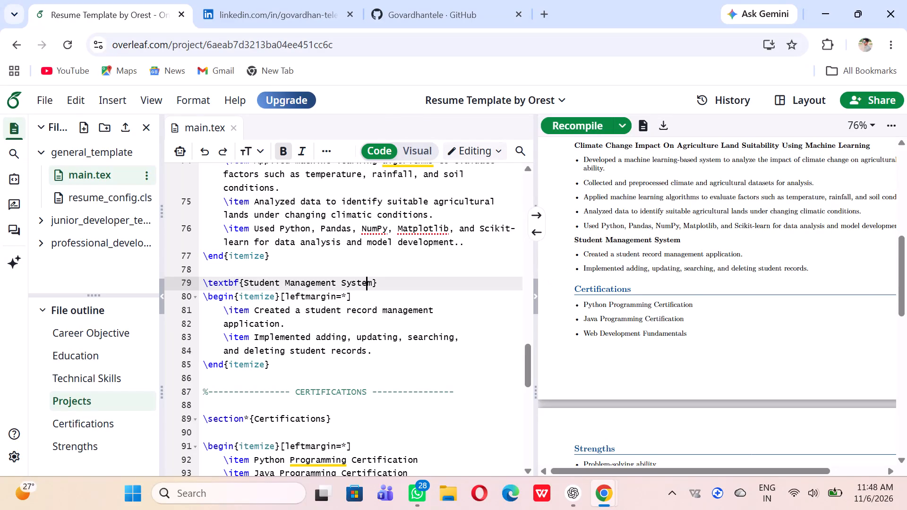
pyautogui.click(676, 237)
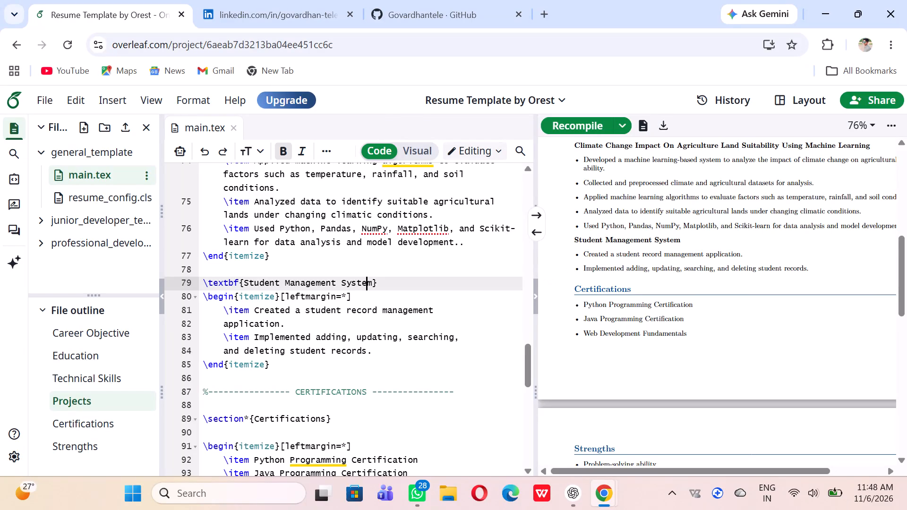
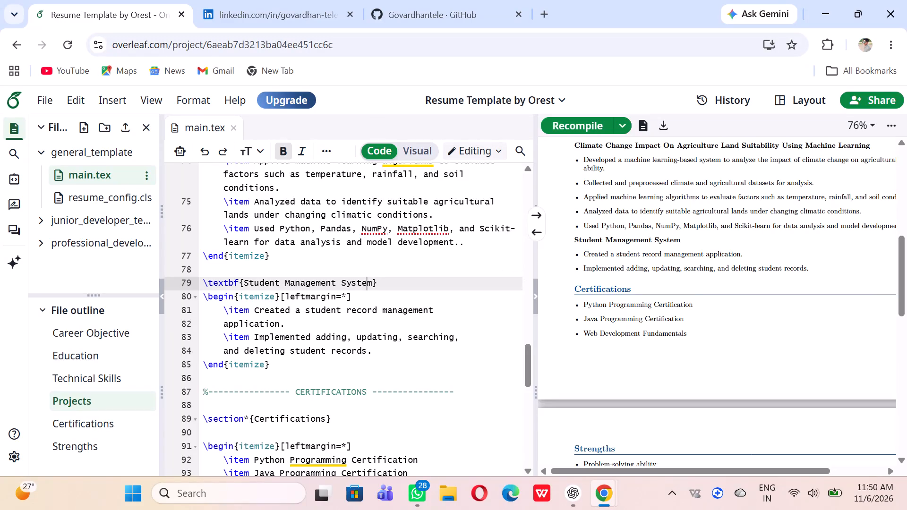
# Replace the second project's title, Student Management System, in main.tex with "Cosmetic Insights - data Analytics".
pyautogui.click(374, 281)
pyautogui.press('BackSpace')
pyautogui.press('BackSpace')
pyautogui.press('BackSpace')
pyautogui.press('BackSpace')
pyautogui.press('BackSpace')
pyautogui.press('BackSpace')
pyautogui.press('BackSpace')
pyautogui.press('BackSpace')
pyautogui.press('BackSpace')
pyautogui.press('BackSpace')
pyautogui.press('BackSpace')
pyautogui.press('BackSpace')
pyautogui.press('BackSpace')
pyautogui.press('BackSpace')
pyautogui.press('BackSpace')
pyautogui.press('BackSpace')
pyautogui.press('BackSpace')
pyautogui.press('BackSpace')
pyautogui.press('BackSpace')
pyautogui.press('BackSpace')
pyautogui.press('BackSpace')
pyautogui.press('BackSpace')
pyautogui.press('BackSpace')
pyautogui.press('BackSpace')
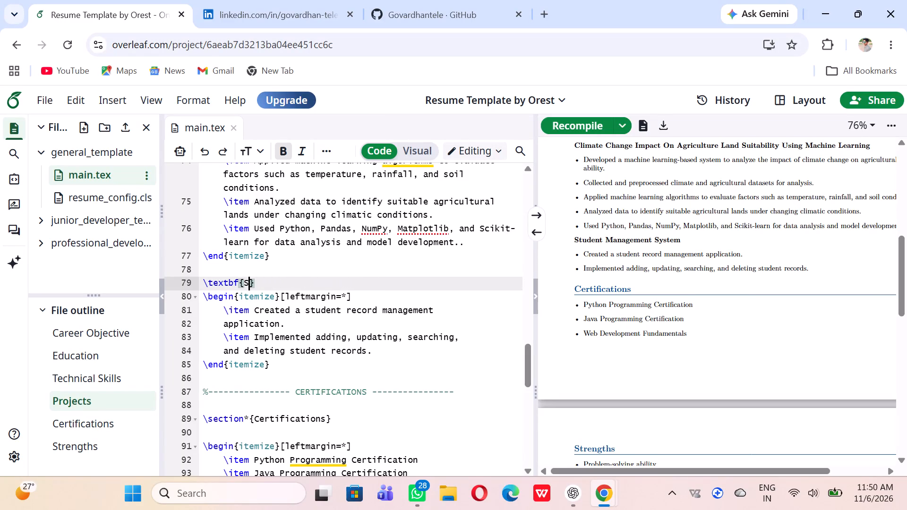
pyautogui.press('BackSpace')
pyautogui.write('Cos')
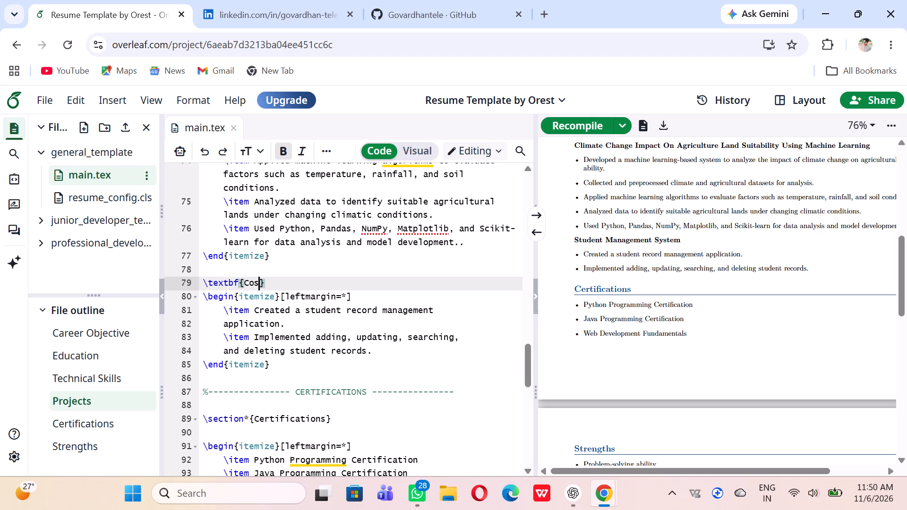
pyautogui.write('metic')
pyautogui.press('space')
pyautogui.write('Ins')
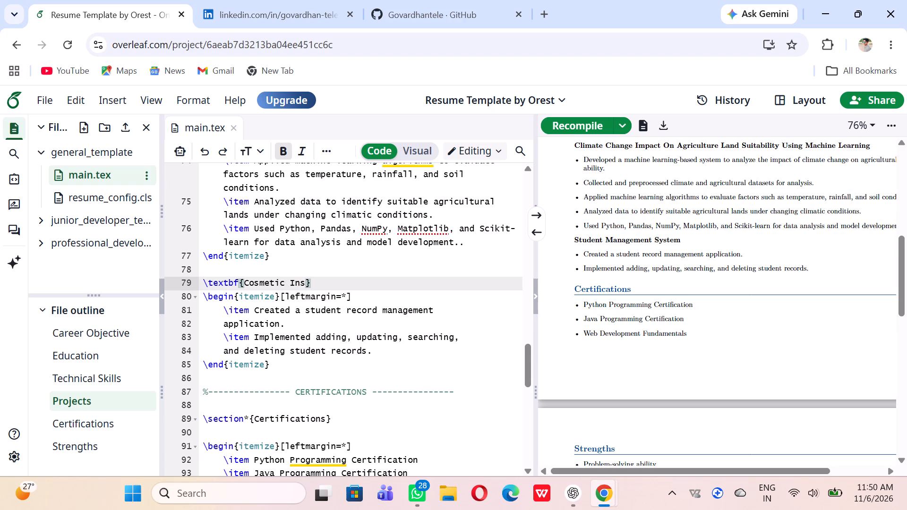
pyautogui.write('ight')
pyautogui.press('s')
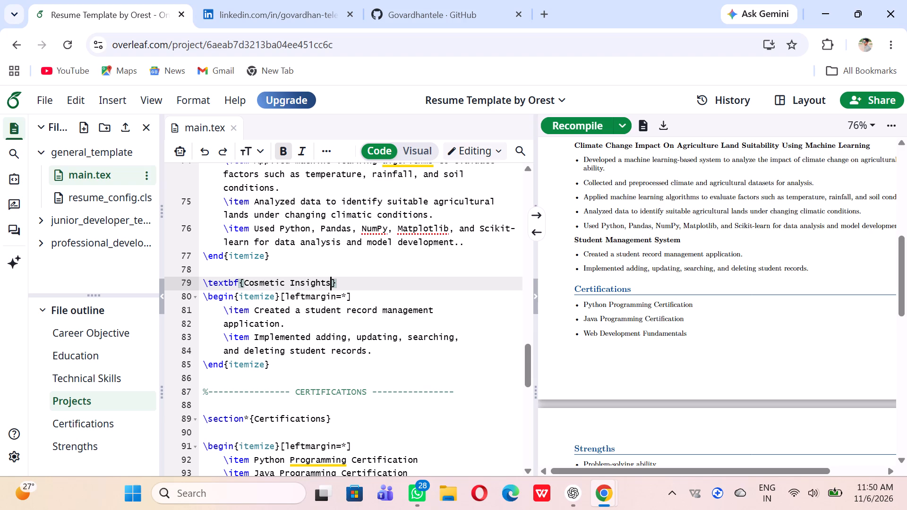
pyautogui.press('space')
pyautogui.write('-')
pyautogui.press('space')
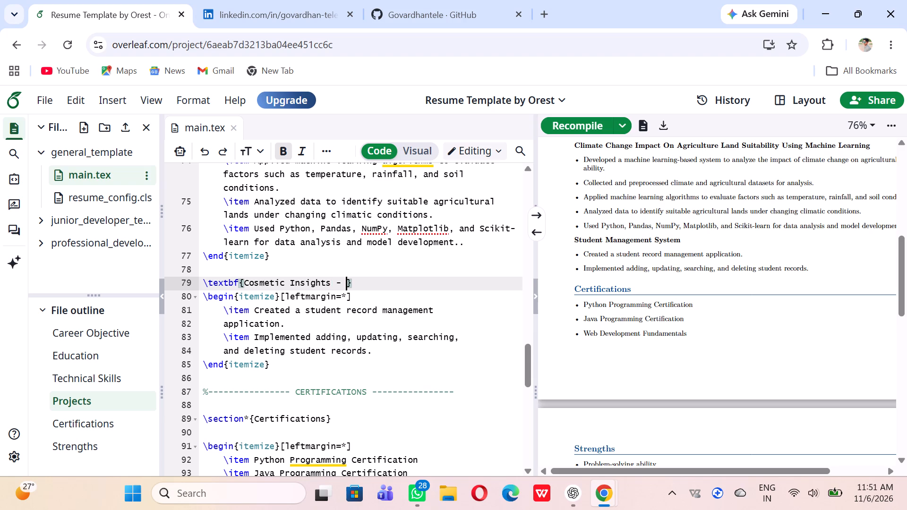
pyautogui.write('data')
pyautogui.press('space')
pyautogui.write('an')
pyautogui.press('BackSpace')
pyautogui.press('BackSpace')
pyautogui.hotkey('shift', 'a')
pyautogui.write('na')
pyautogui.write('ly')
pyautogui.write('tics')
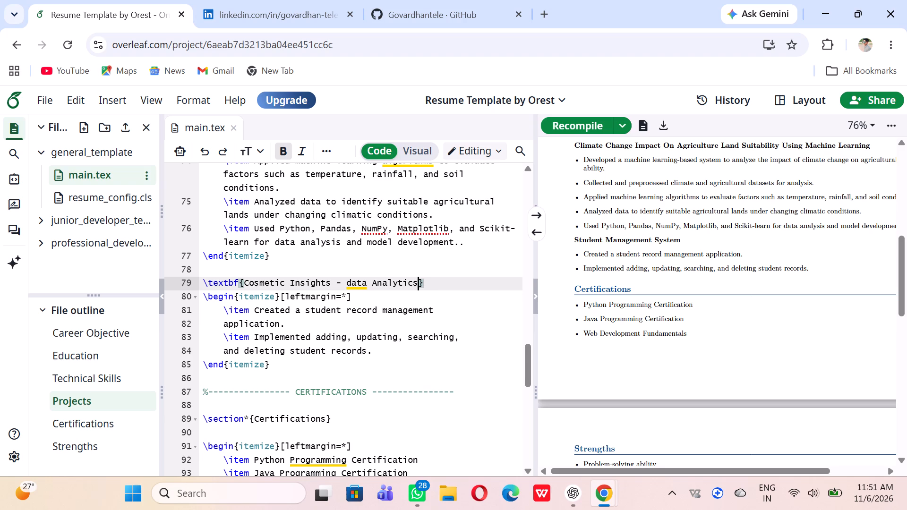
# Recompile the résumé to update the preview with the new project title.
pyautogui.scroll(-1, 374, 281)
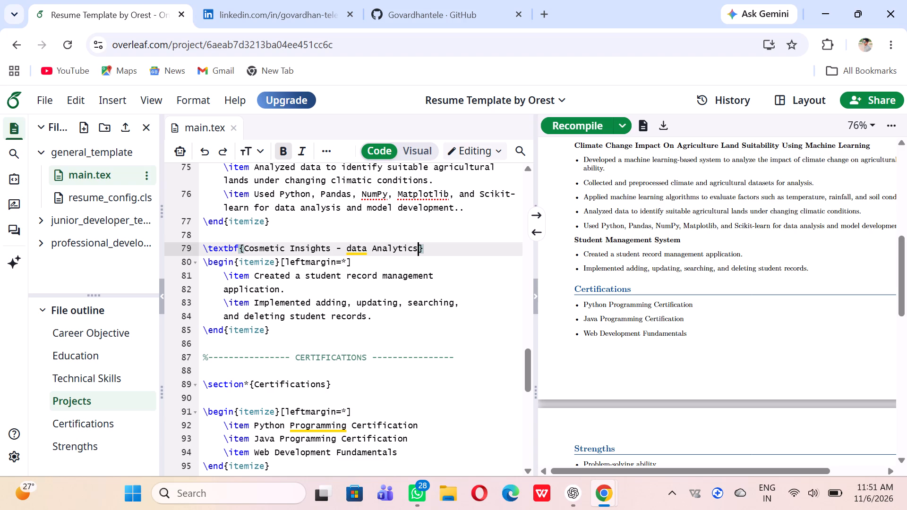